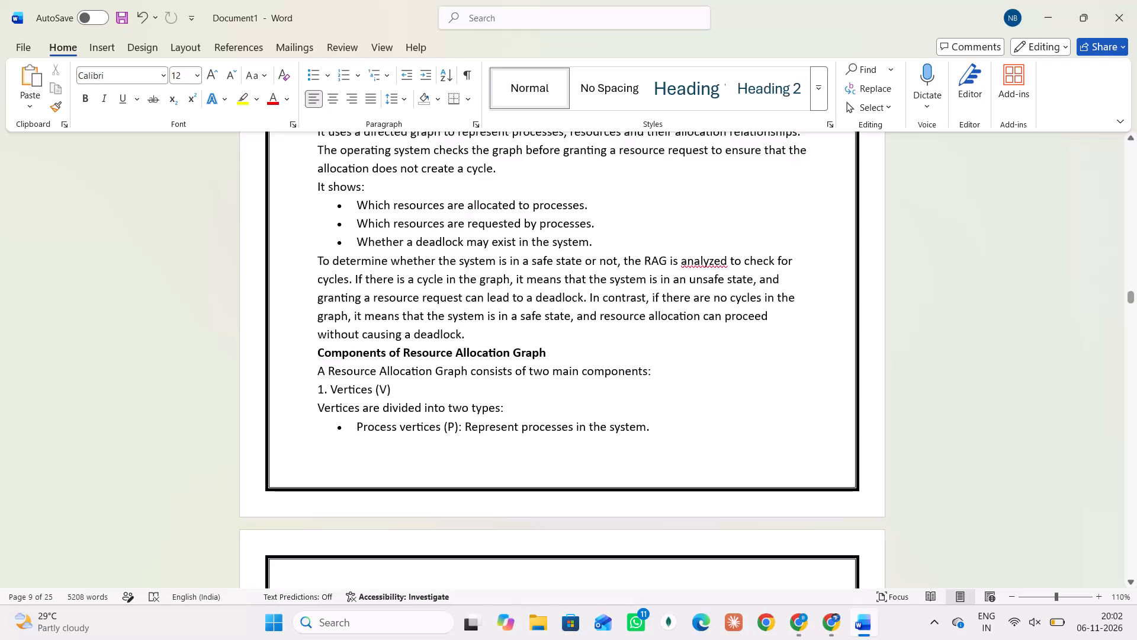
Review the notes from the Resource Allocation Graph section through cycle-based deadlock detection to the introduction of deadlock avoidance.
scroll(437, 380, "down", 1)
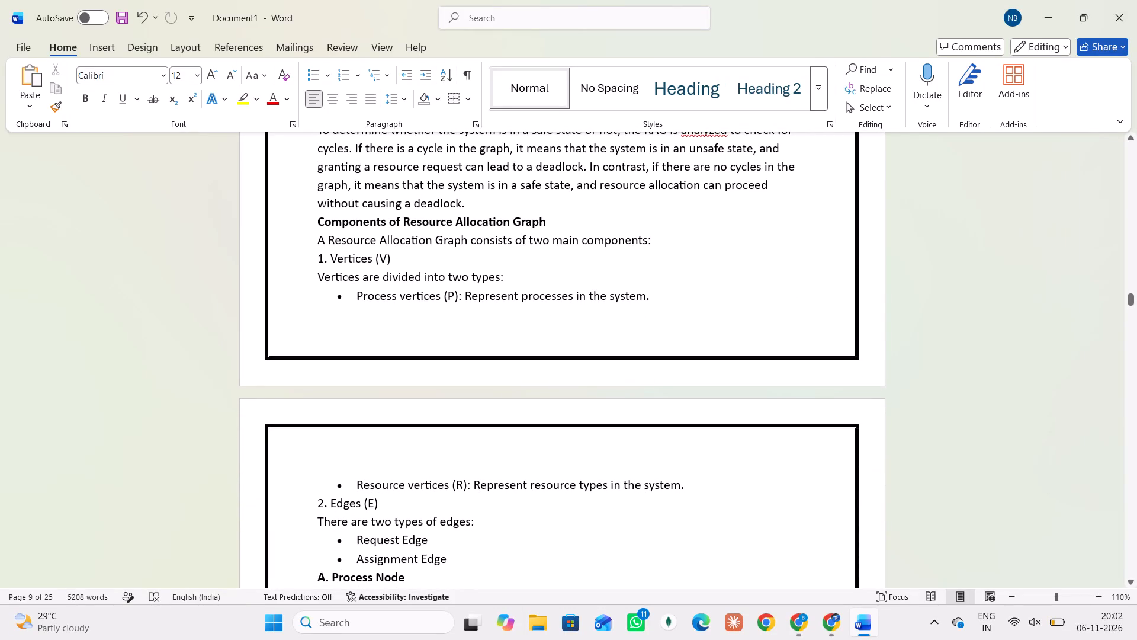
scroll(437, 380, "down", 3)
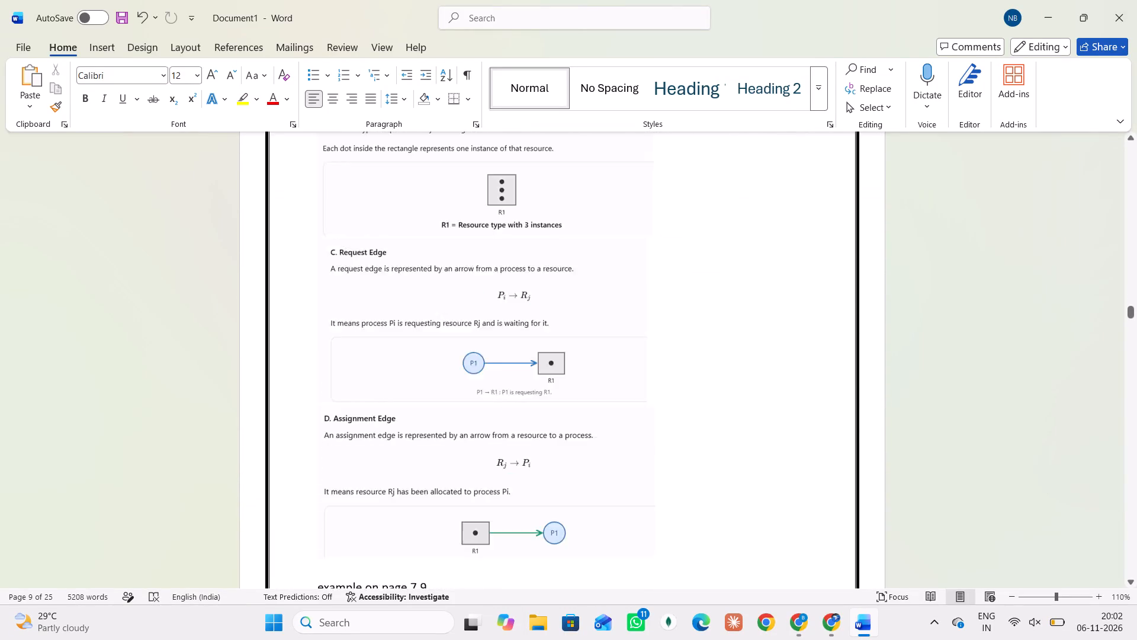
scroll(437, 380, "down", 5)
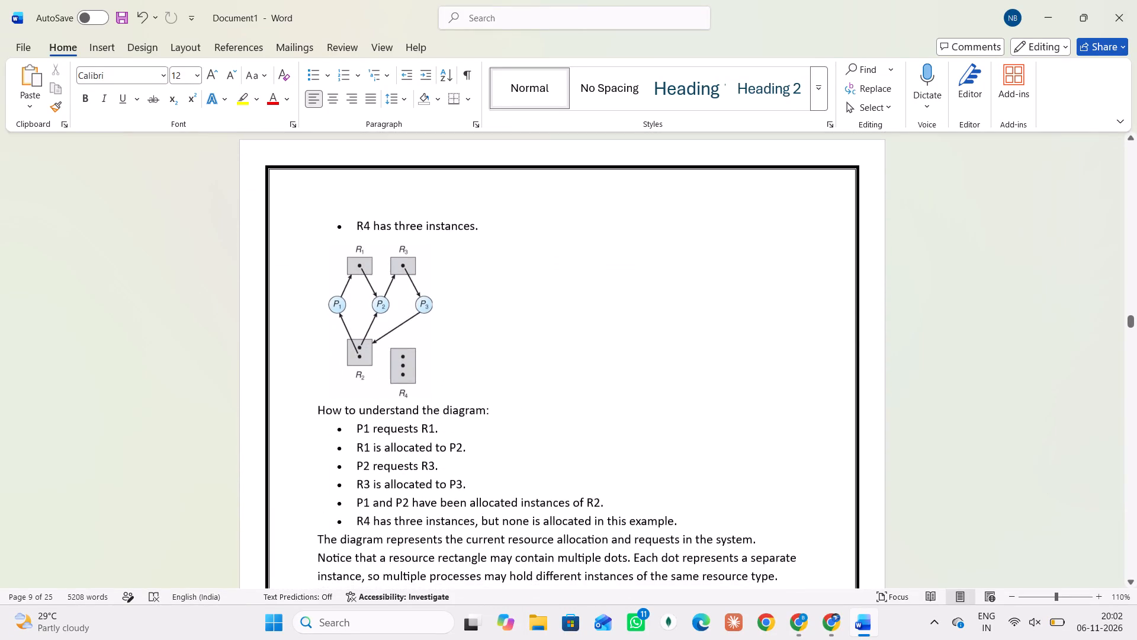
scroll(437, 380, "down", 1)
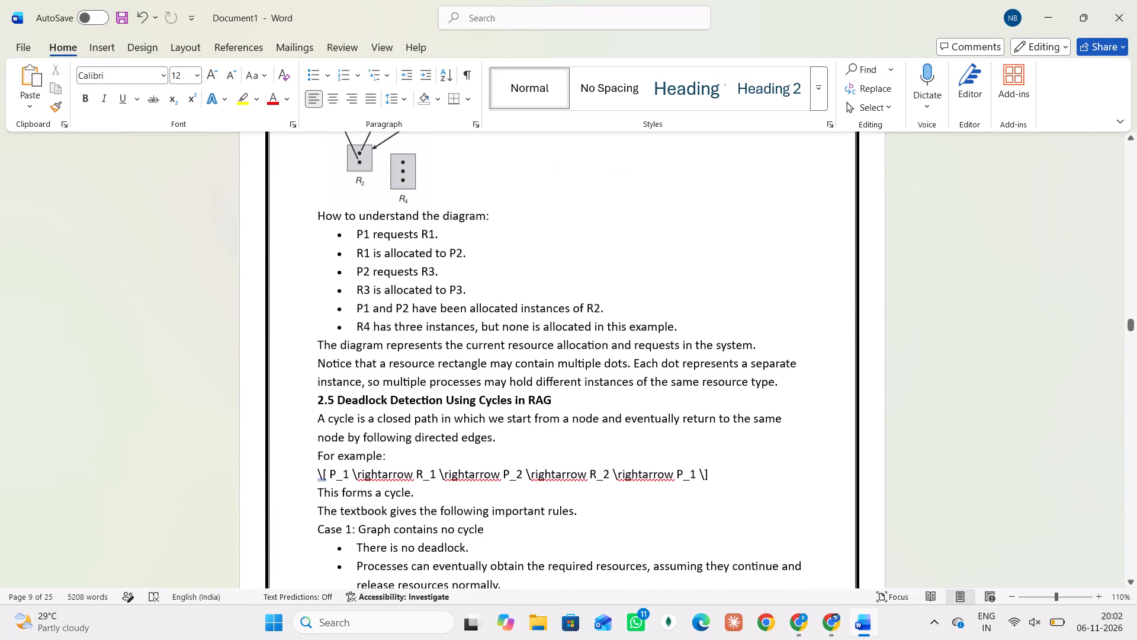
scroll(437, 380, "down", 1)
right_click(437, 380)
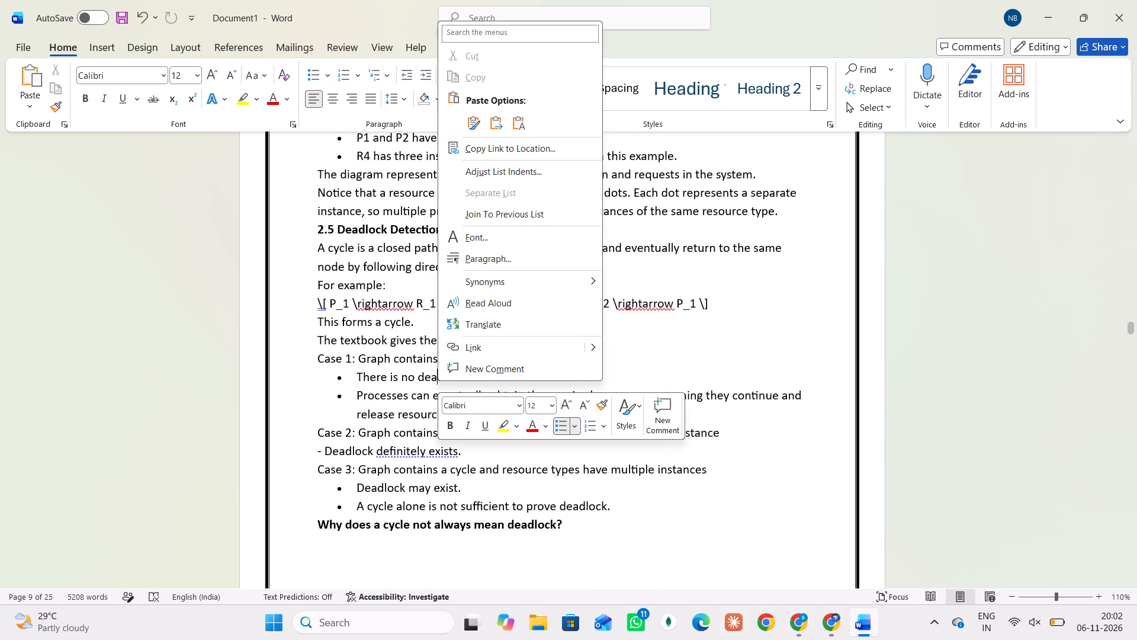
left_click(334, 296)
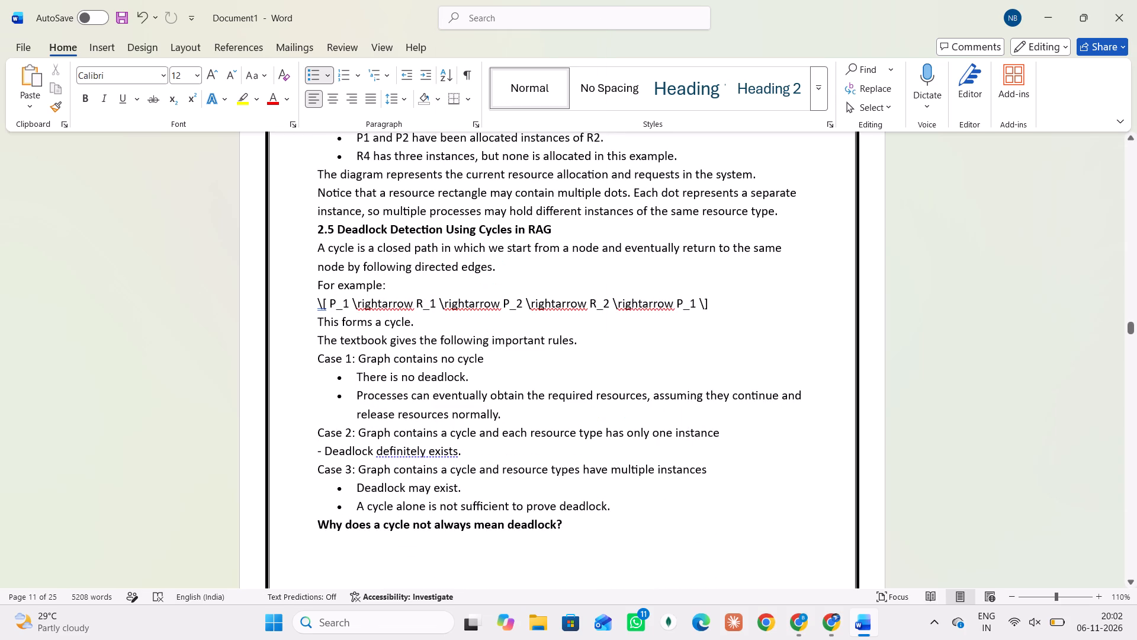
scroll(492, 376, "down", 1)
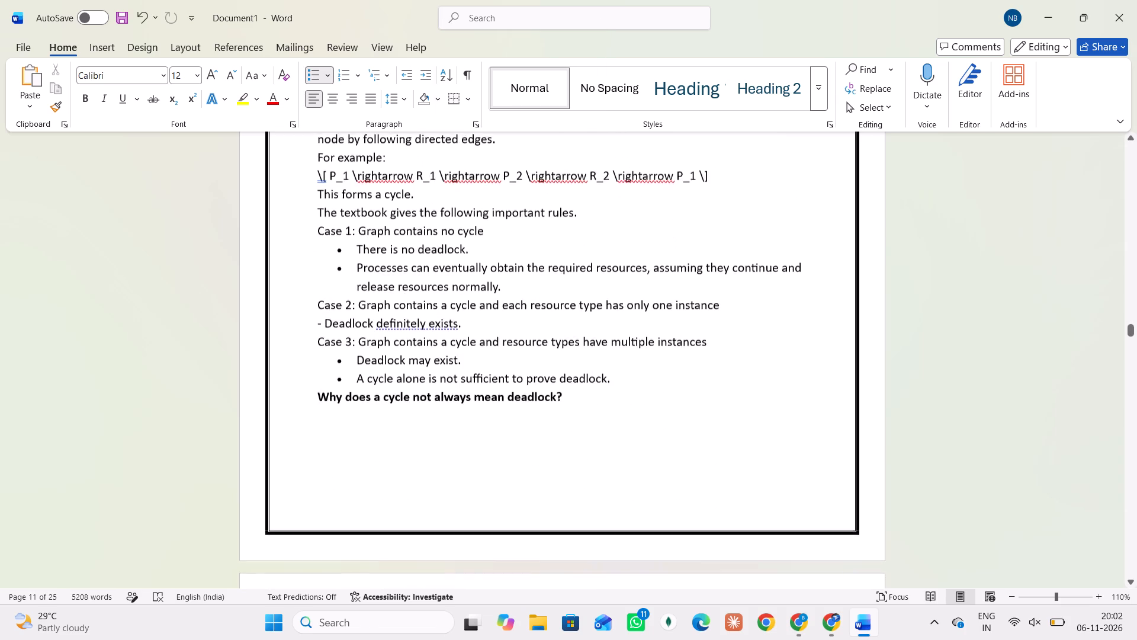
scroll(492, 376, "down", 4)
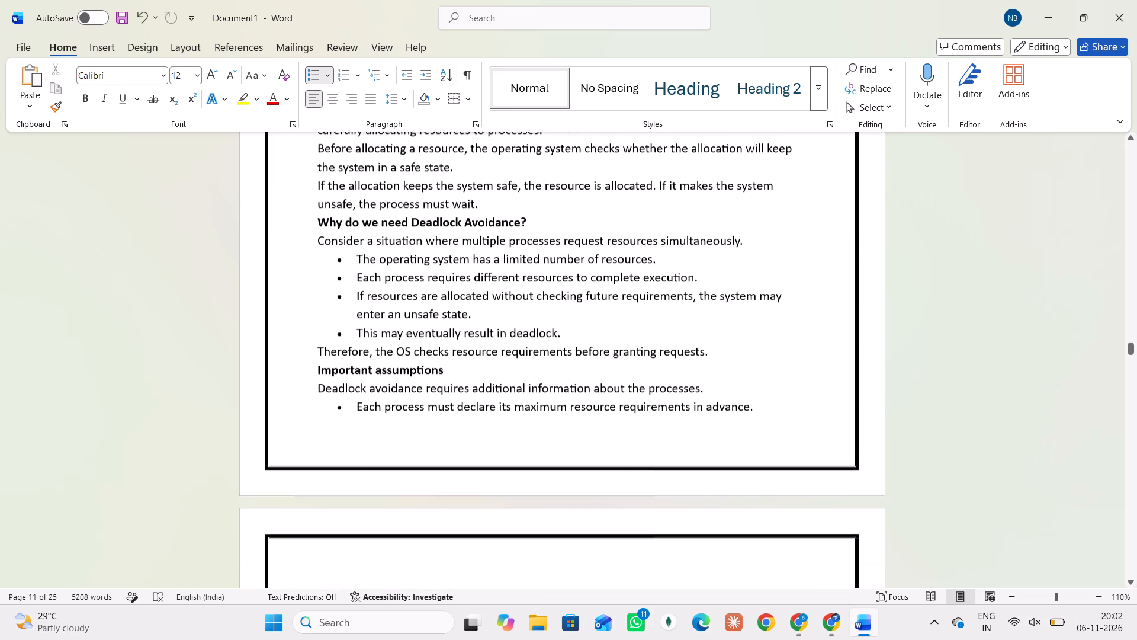
Cut the text from the heading "3. Deadlock Avoidance Algorithms" through the definition paragraphs of 3.3, stopping before "A. Components used in this algorithm".
scroll(492, 376, "up", 1)
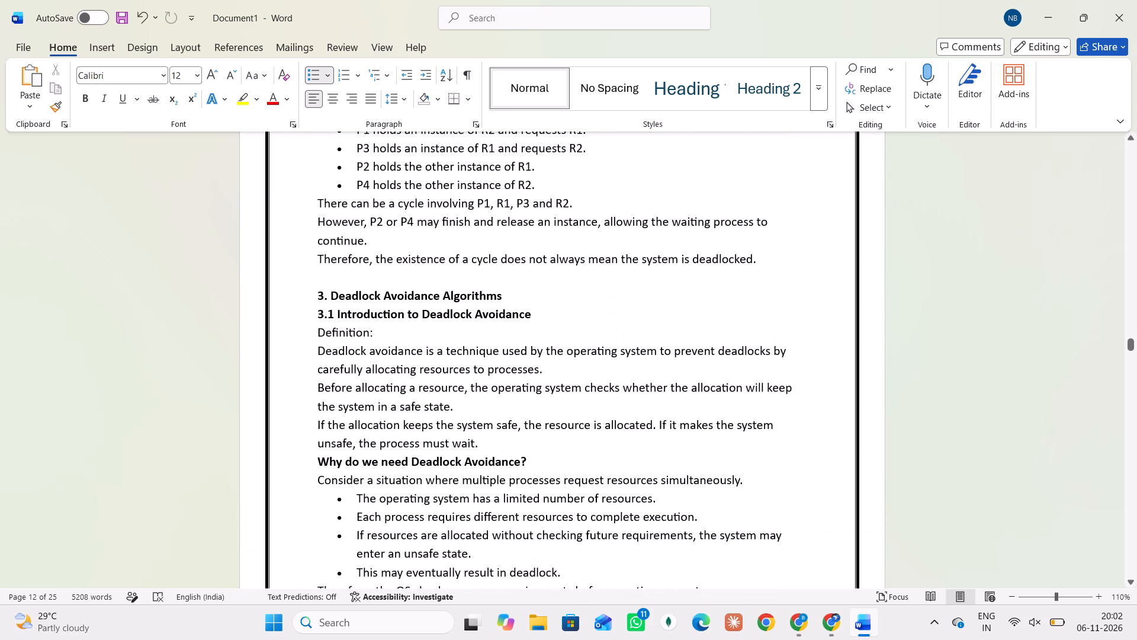
left_click_drag(303, 286, 481, 594)
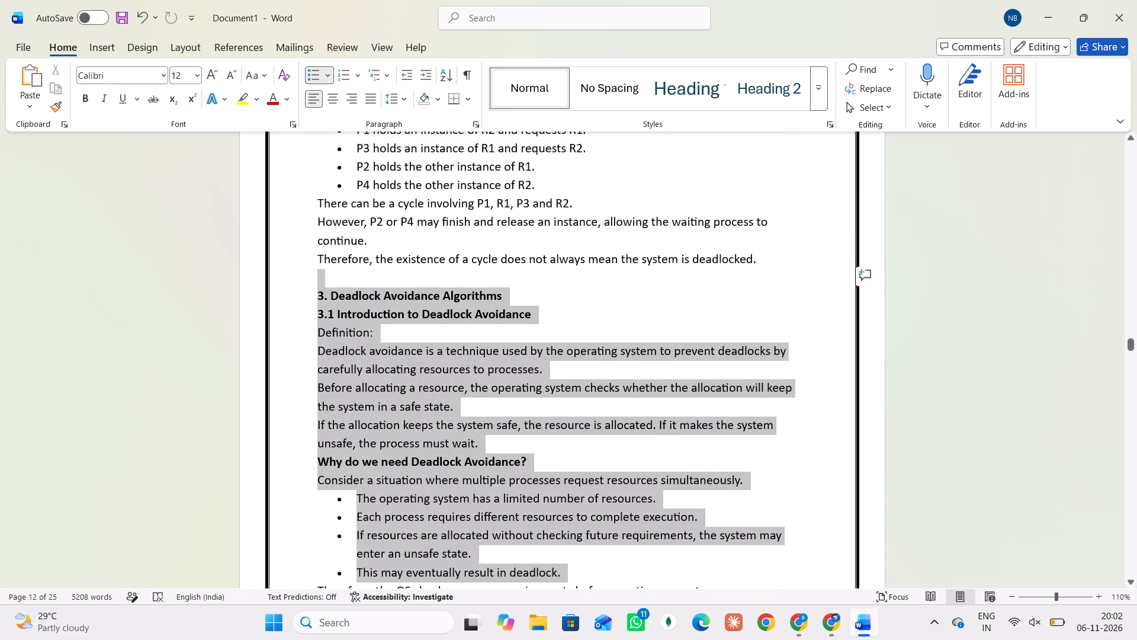
left_click_drag(481, 594, 543, 486)
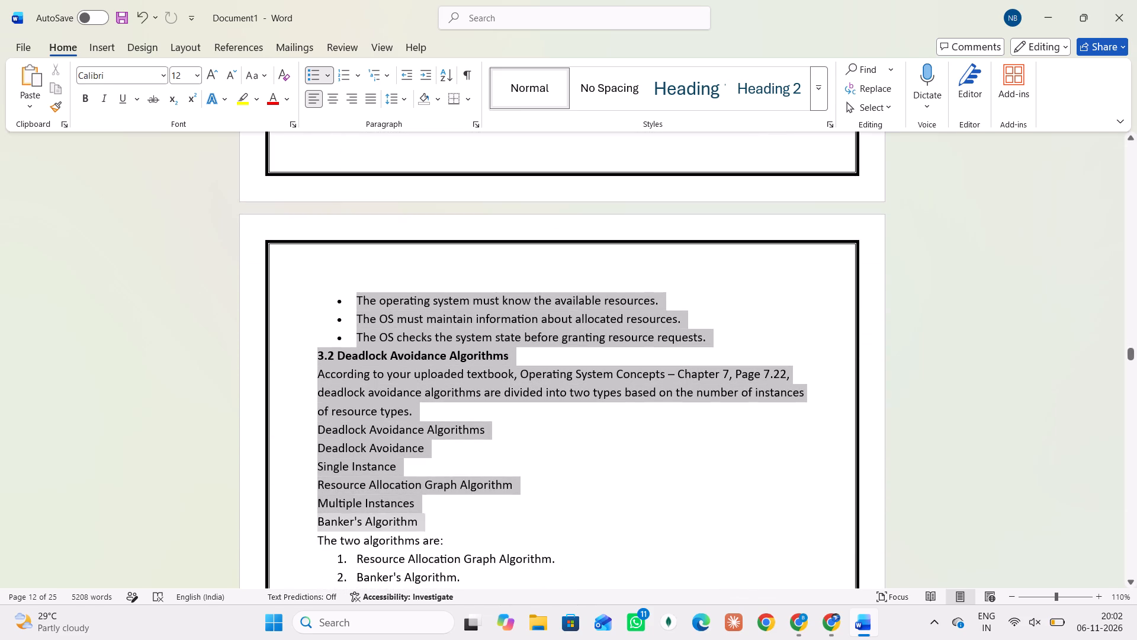
left_click_drag(543, 486, 559, 623)
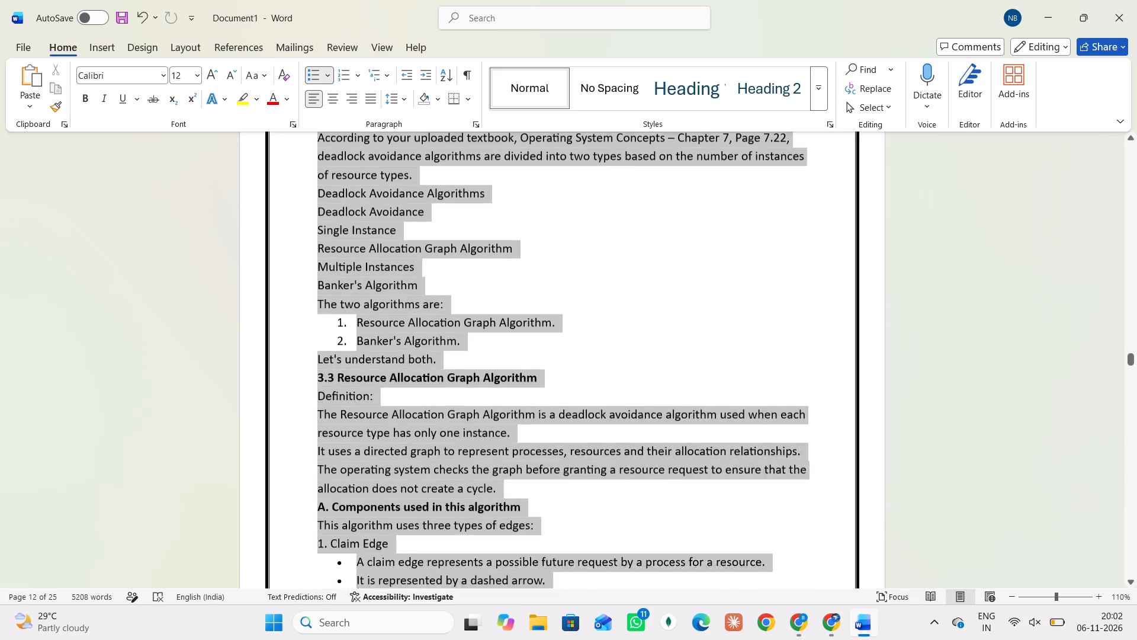
left_click_drag(559, 623, 580, 427)
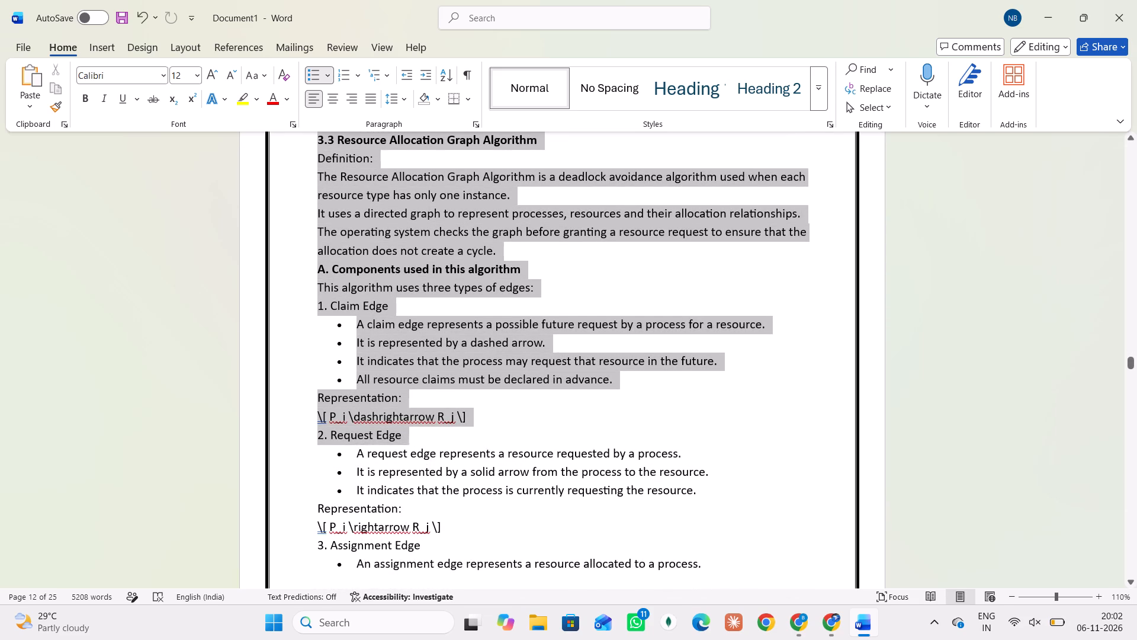
left_click_drag(580, 427, 554, 281)
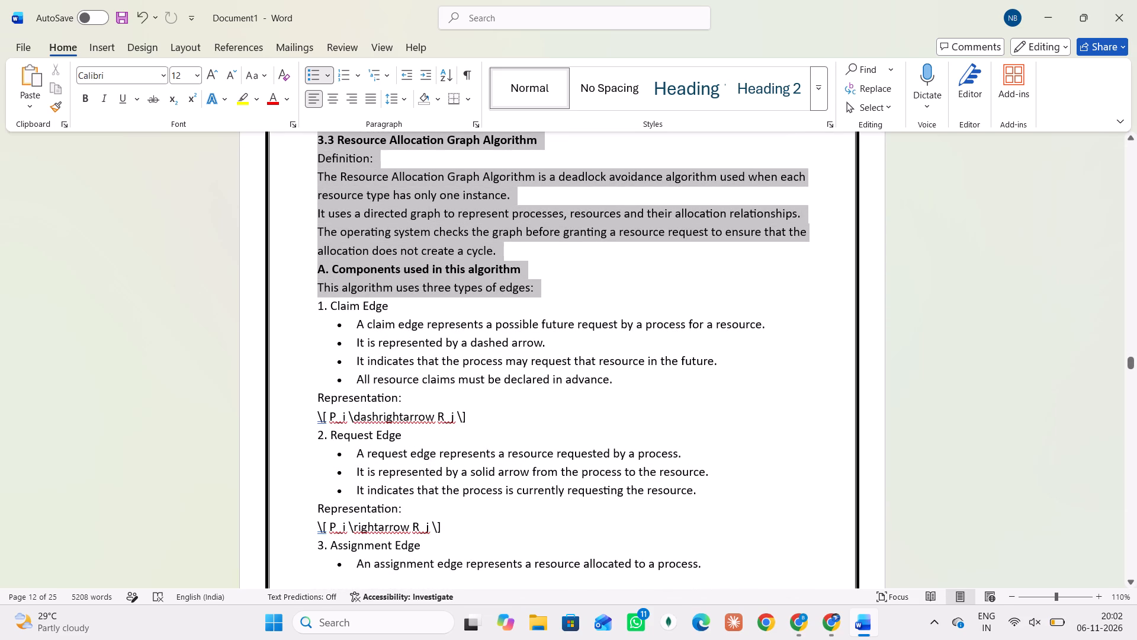
left_click_drag(554, 281, 522, 255)
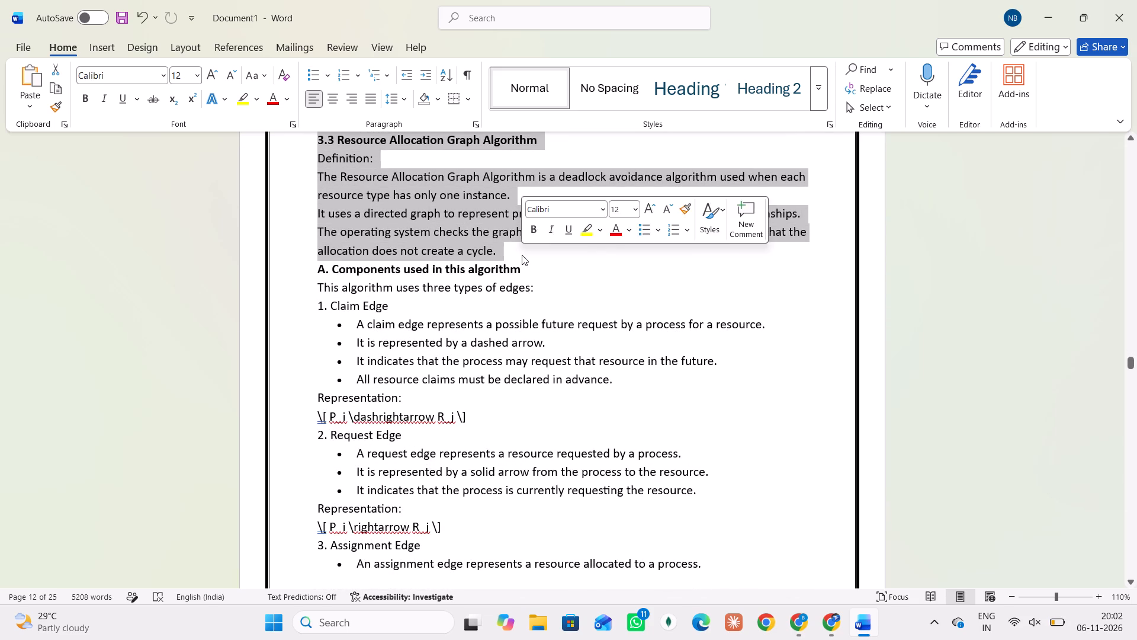
key("ctrl+x")
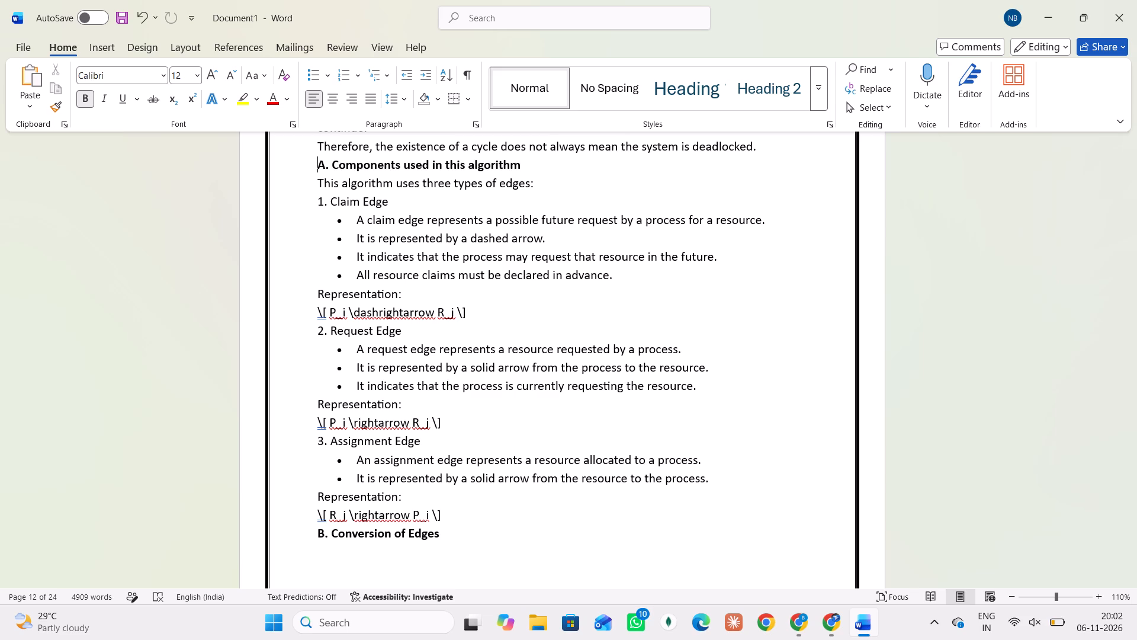
Paste the cut text on a new unbulleted line after "Every unsafe state is NOT necessarily a deadlock state.", before section 2.3.
scroll(528, 307, "up", 6)
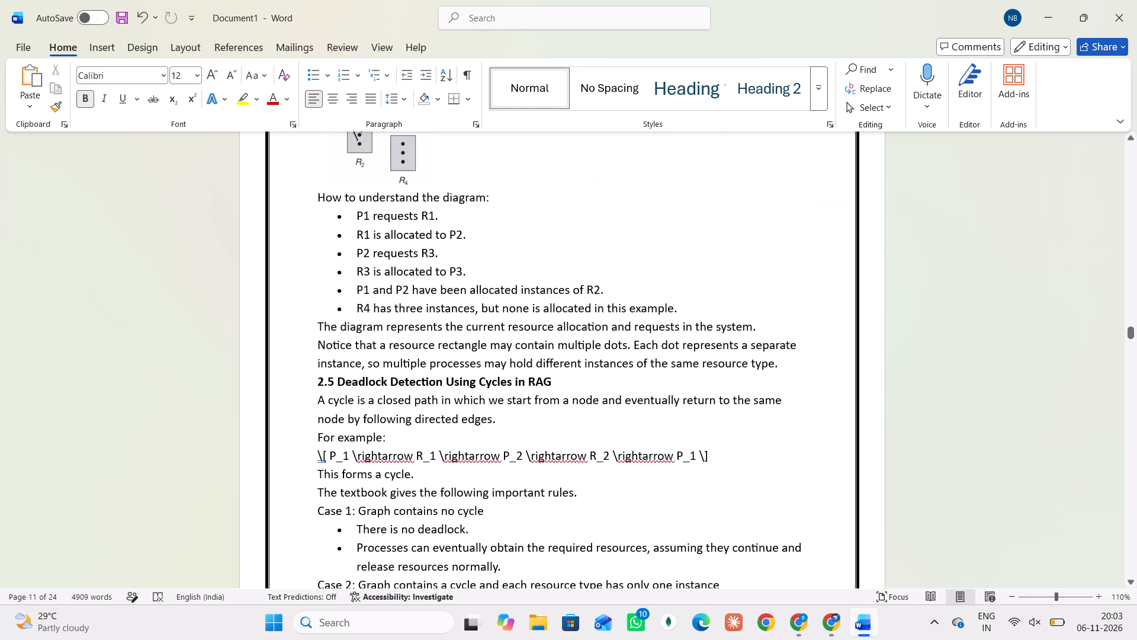
scroll(528, 307, "up", 4)
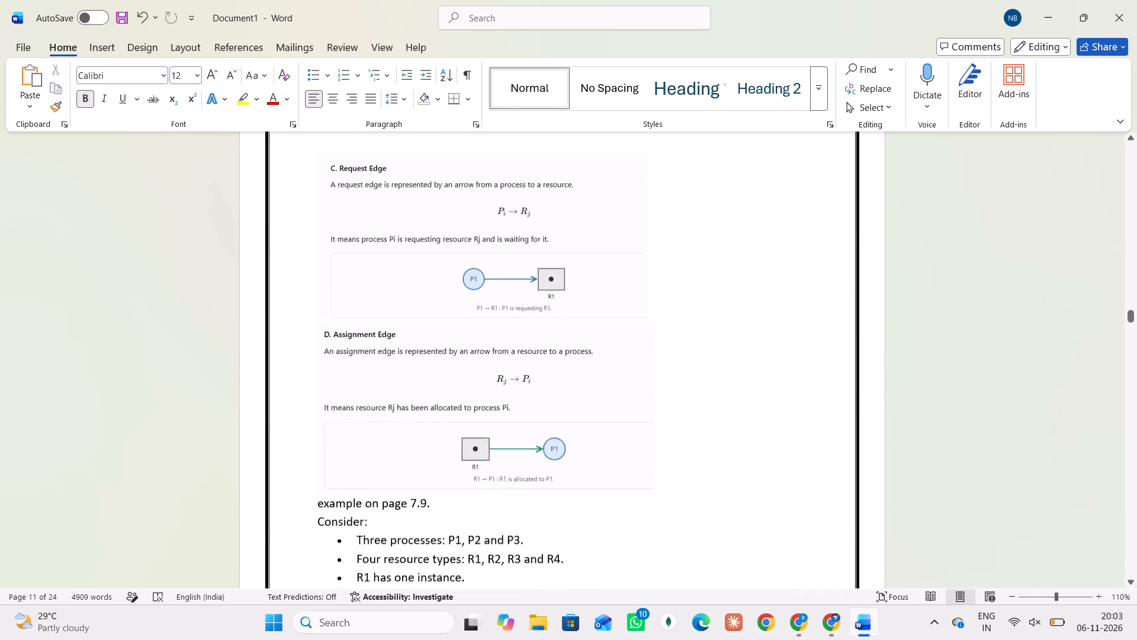
scroll(528, 307, "up", 4)
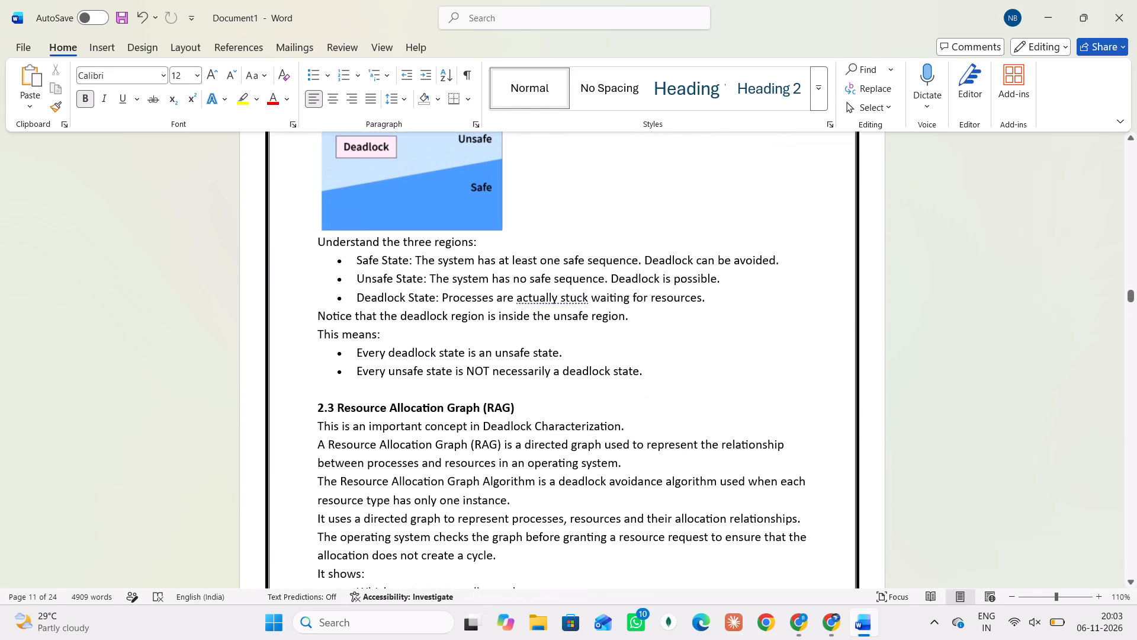
scroll(528, 307, "up", 1)
left_click(653, 401)
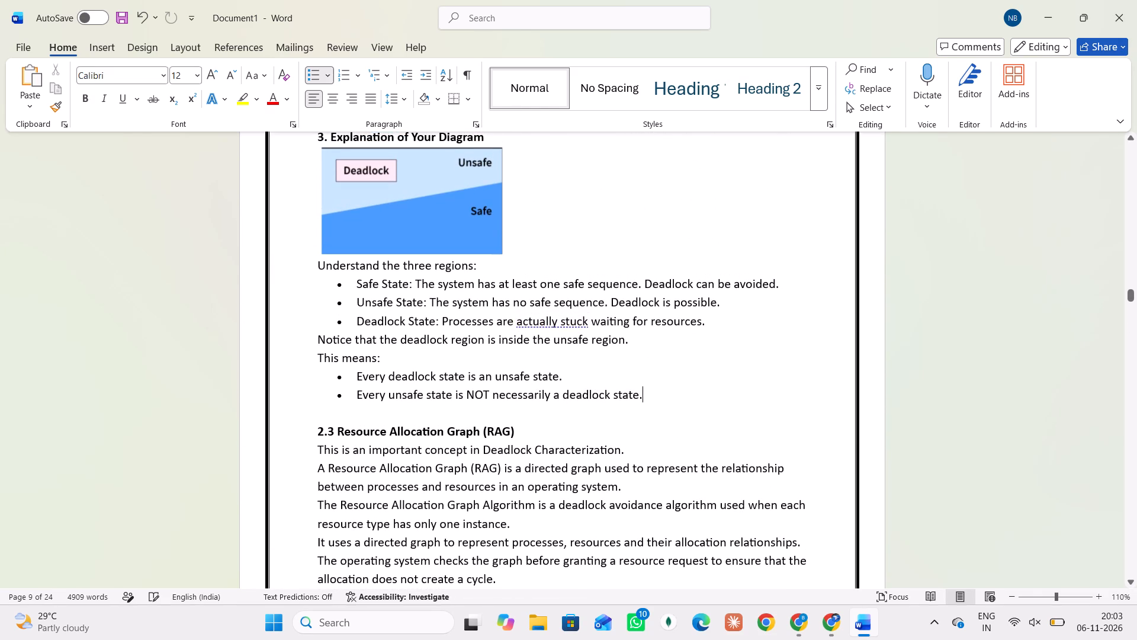
key("Return")
key("Return")
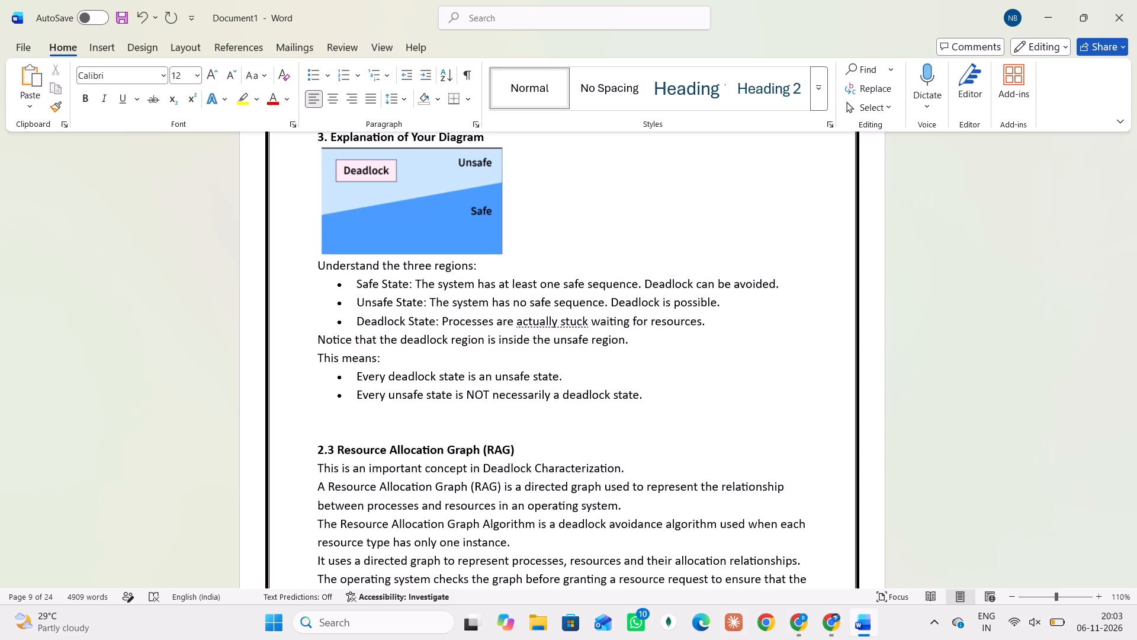
key("ctrl+v")
Delete the repeated sentence "The Resource Allocation Graph Algorithm is a deadlock avoidance algorithm…" from section 2.3.
scroll(619, 393, "down", 1)
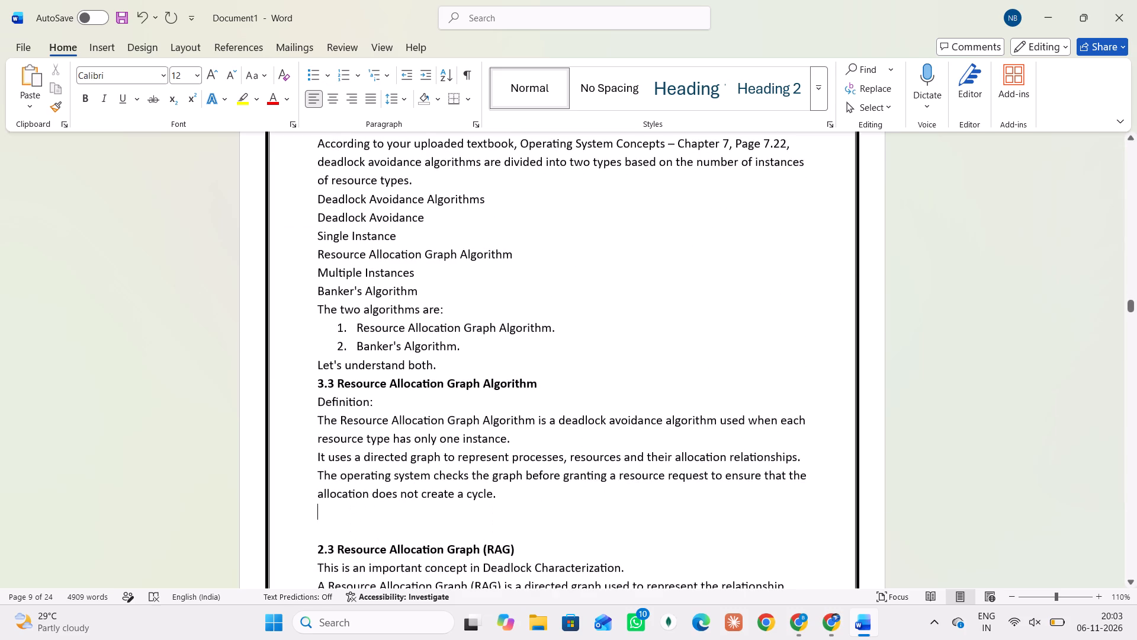
scroll(619, 393, "down", 2)
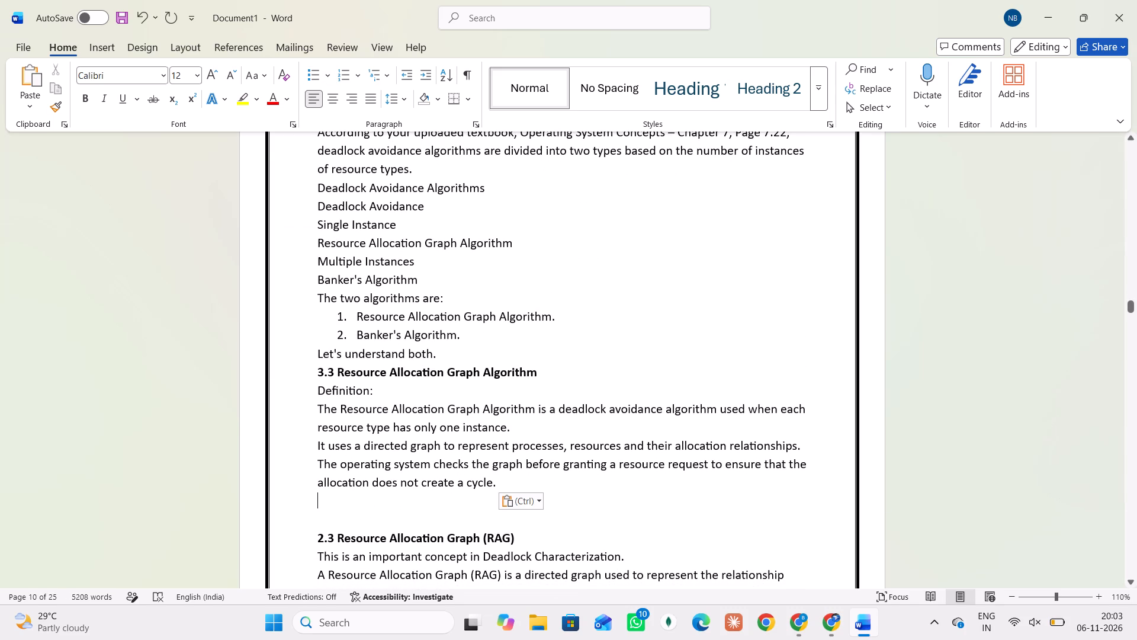
scroll(619, 393, "down", 1)
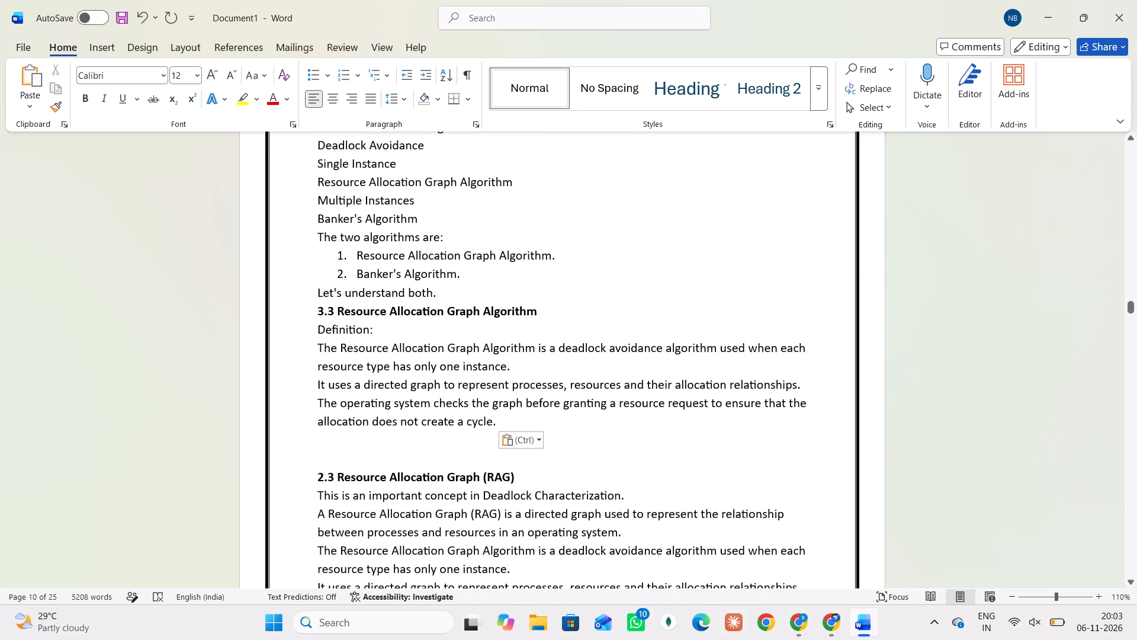
scroll(619, 393, "down", 1)
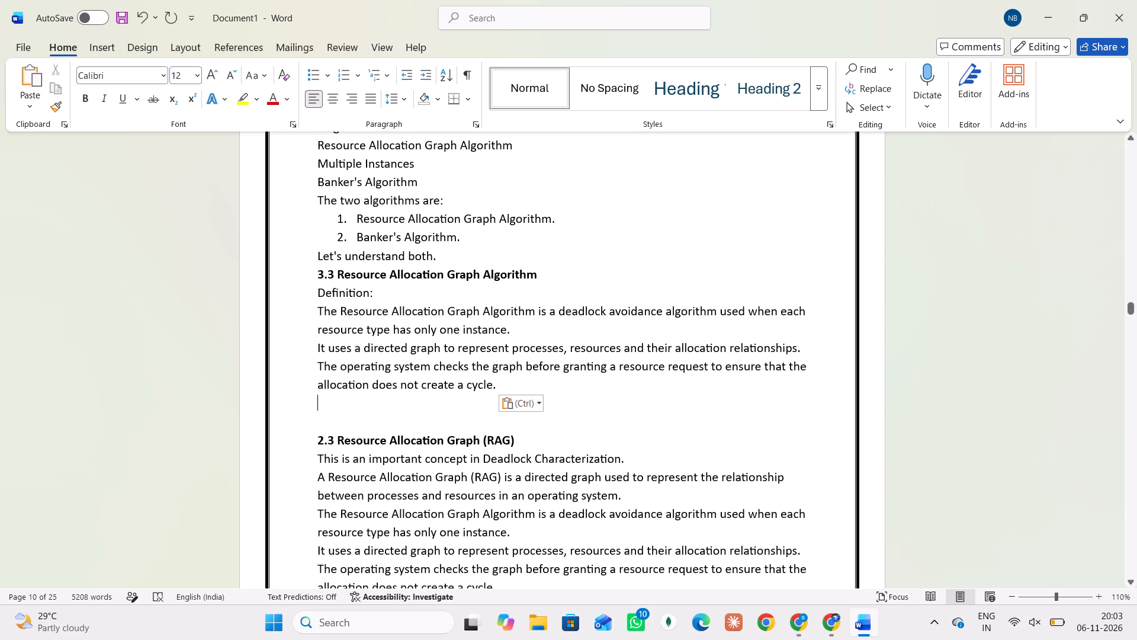
left_click_drag(512, 538, 343, 510)
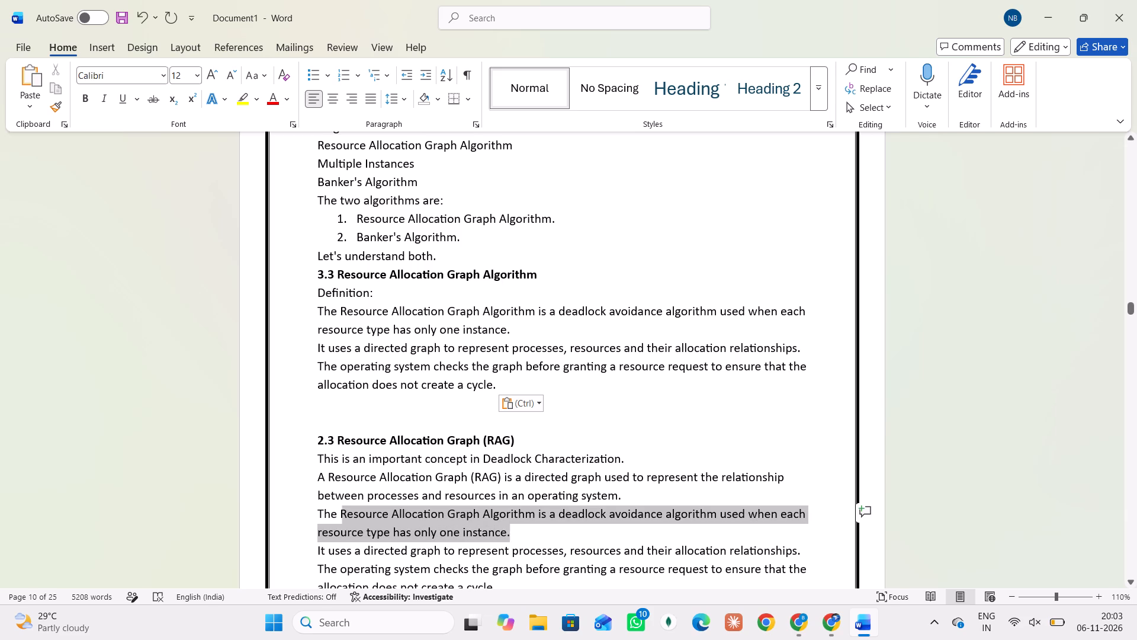
left_click_drag(343, 510, 320, 514)
key("BackSpace")
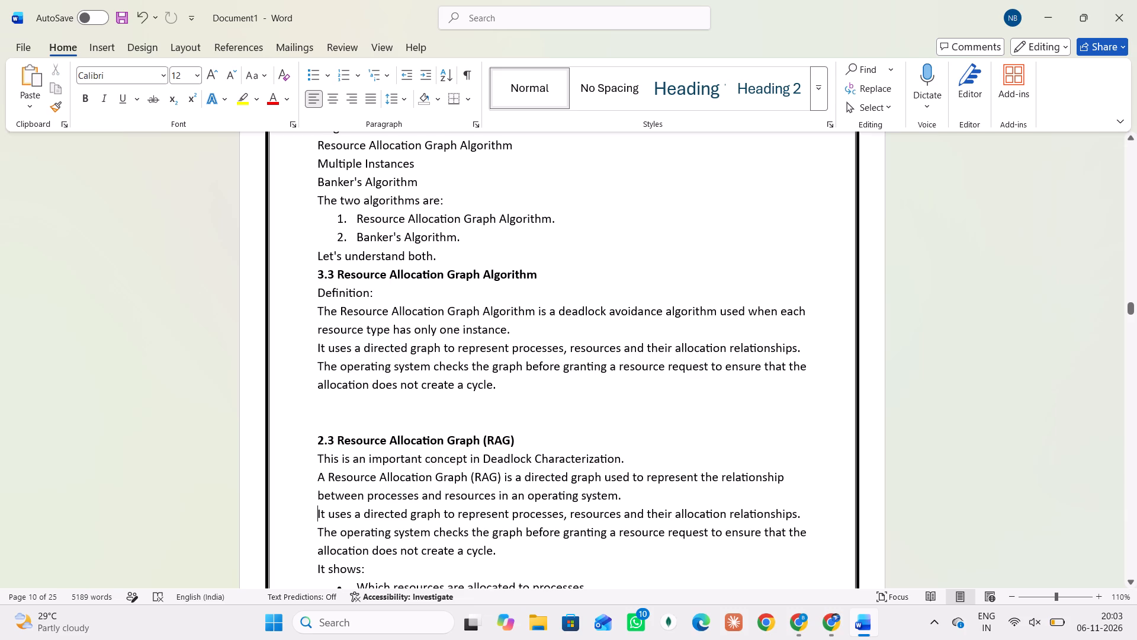
Delete the "2.3 Resource Allocation Graph (RAG)" heading, the "important concept" sentence under it, and one blank line above the RAG definition.
right_click_drag(625, 458, 378, 443)
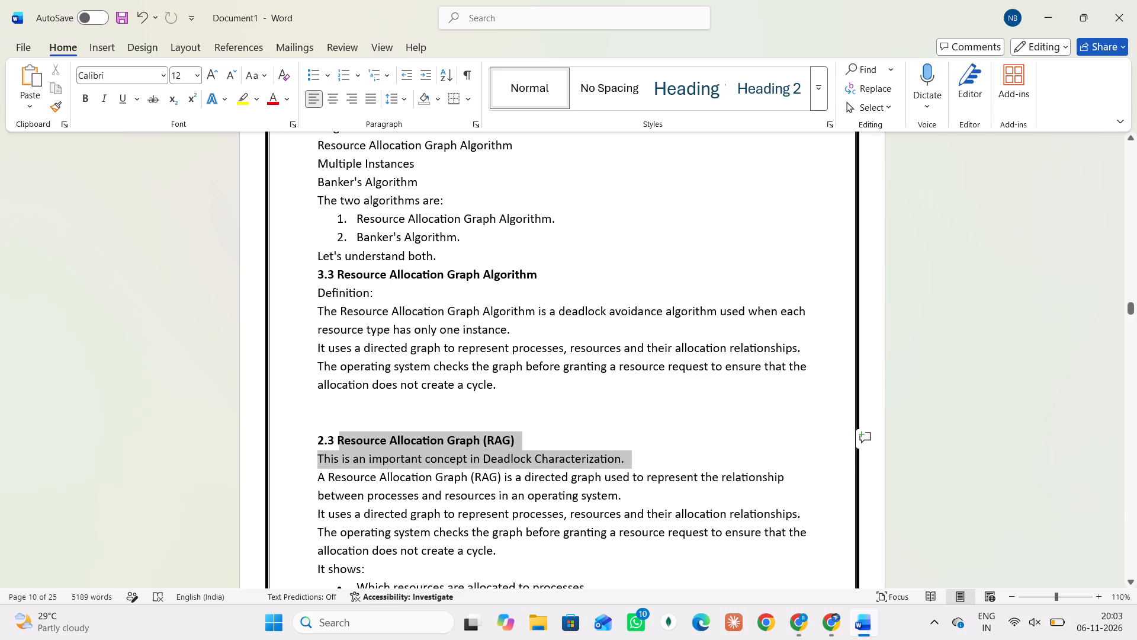
right_click_drag(378, 443, 310, 442)
key("BackSpace")
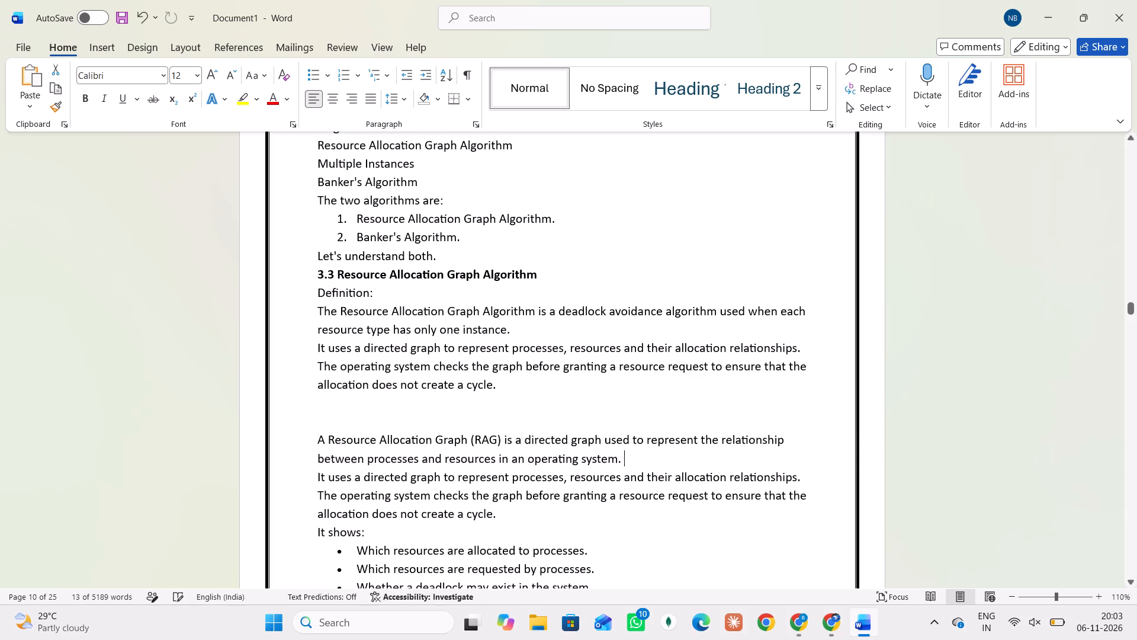
left_click(310, 442)
key("BackSpace")
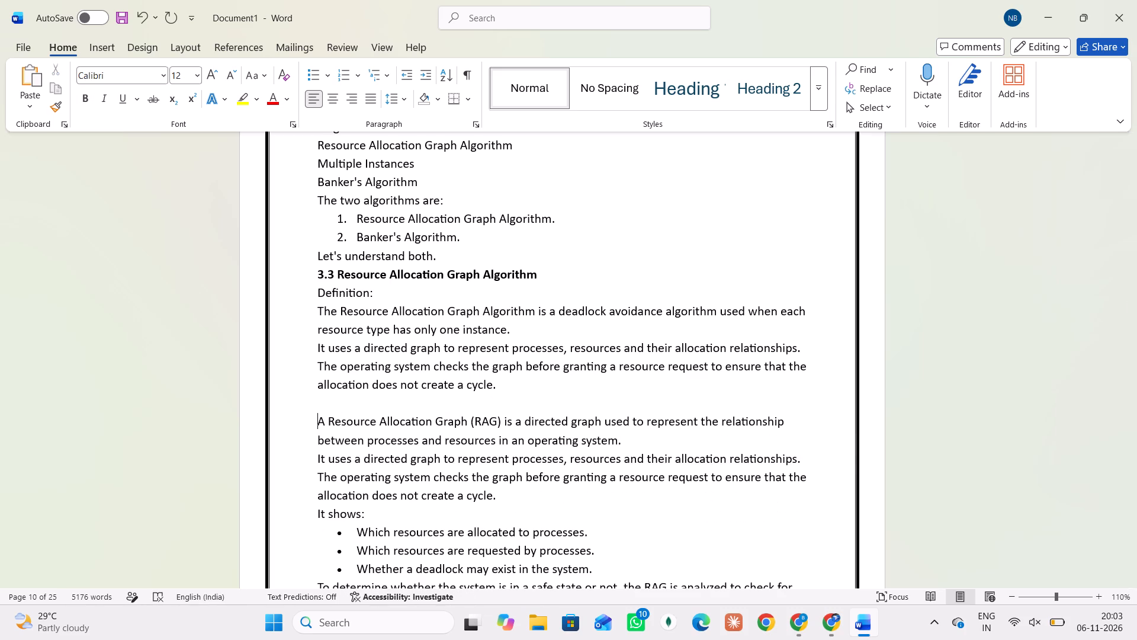
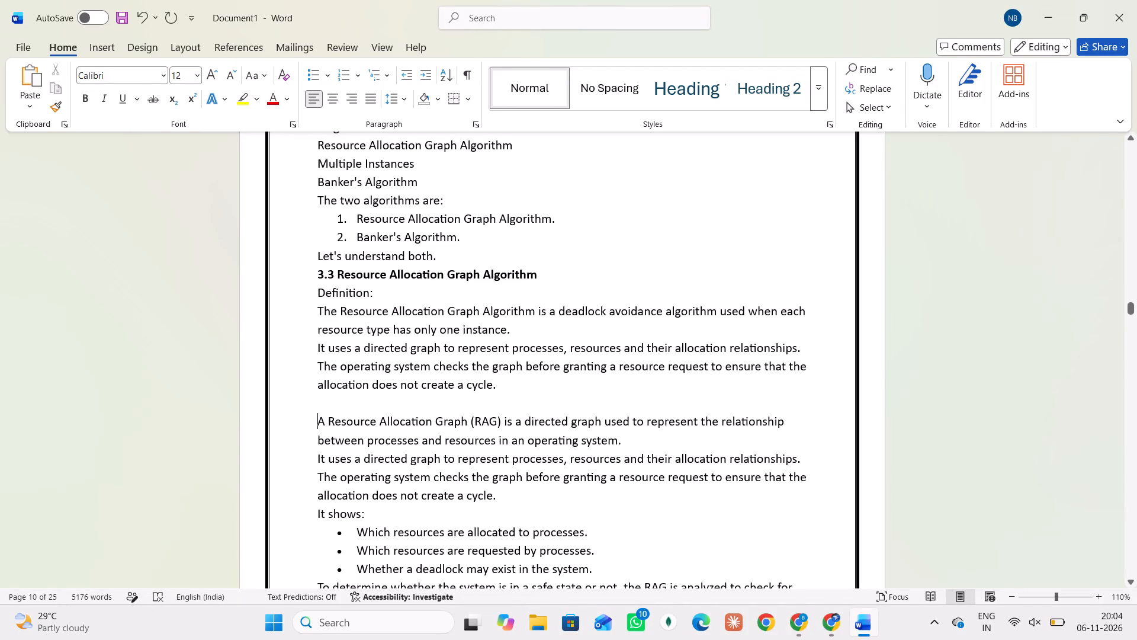
Delete the first copy of the "It uses a directed graph…does not create a cycle." sentences in section 3.3 and the blank line above the RAG definition.
left_click_drag(496, 387, 326, 350)
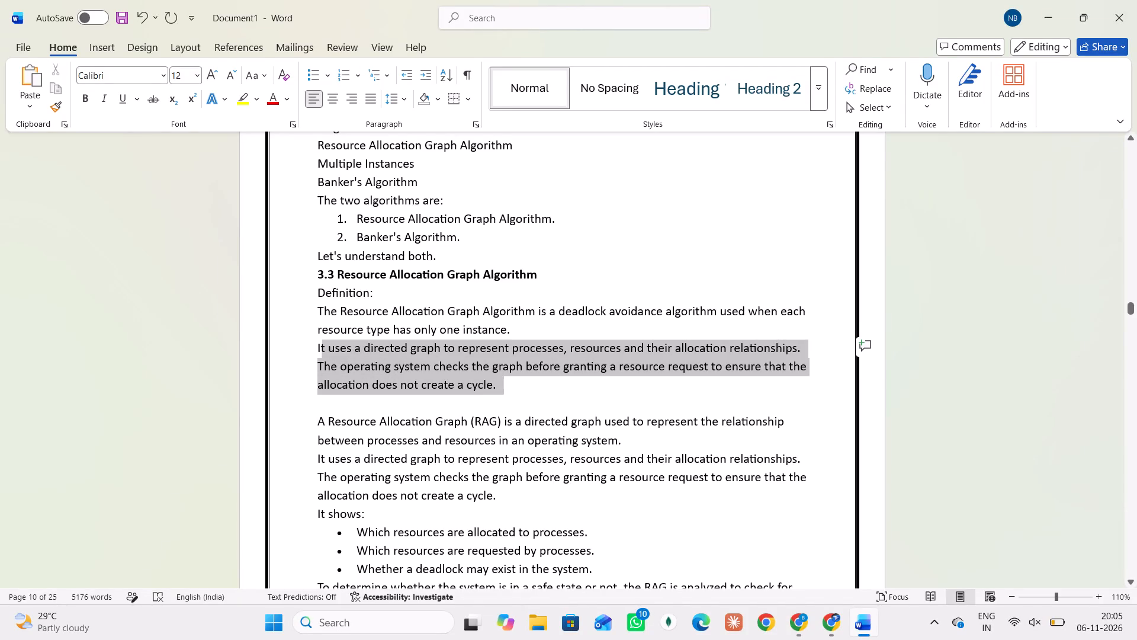
left_click_drag(326, 350, 325, 350)
key("BackSpace")
left_click(325, 350)
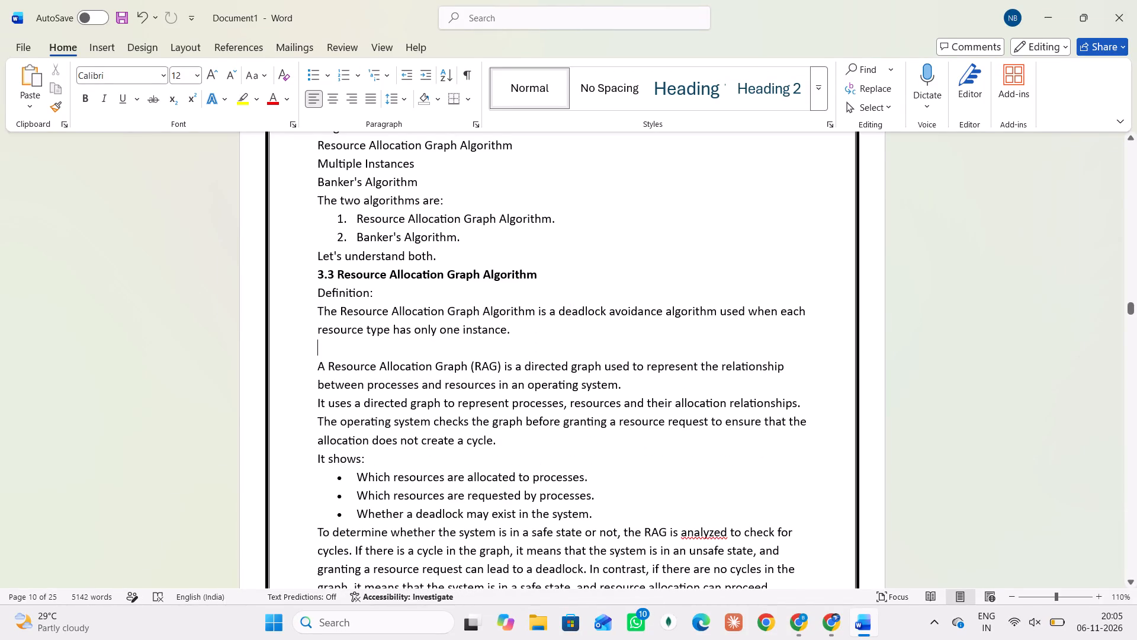
left_click(316, 361)
key("BackSpace")
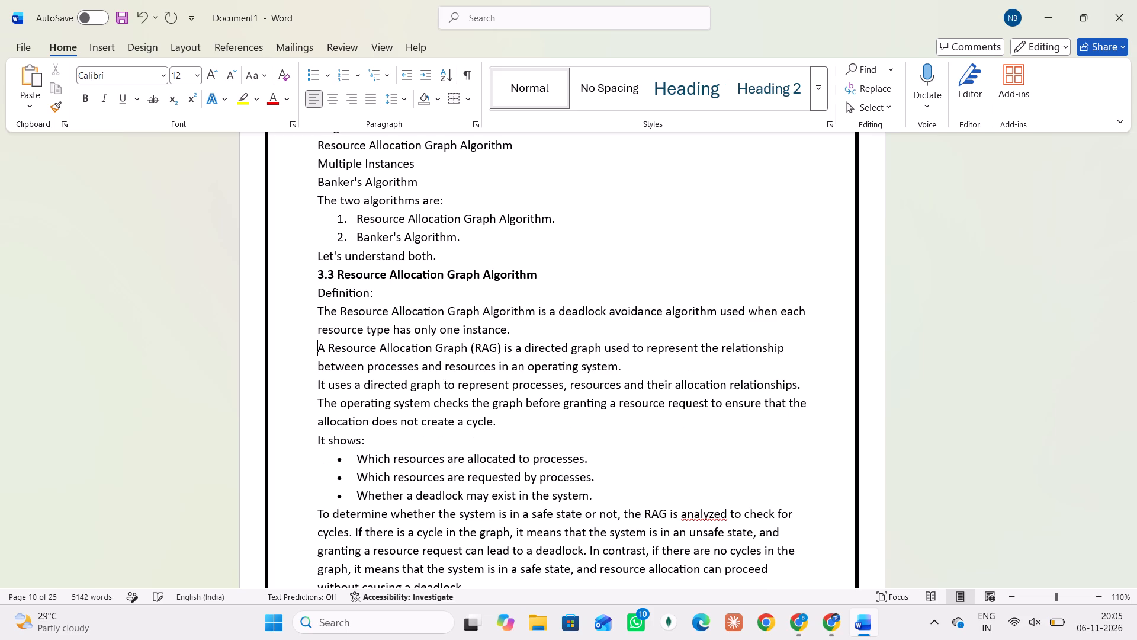
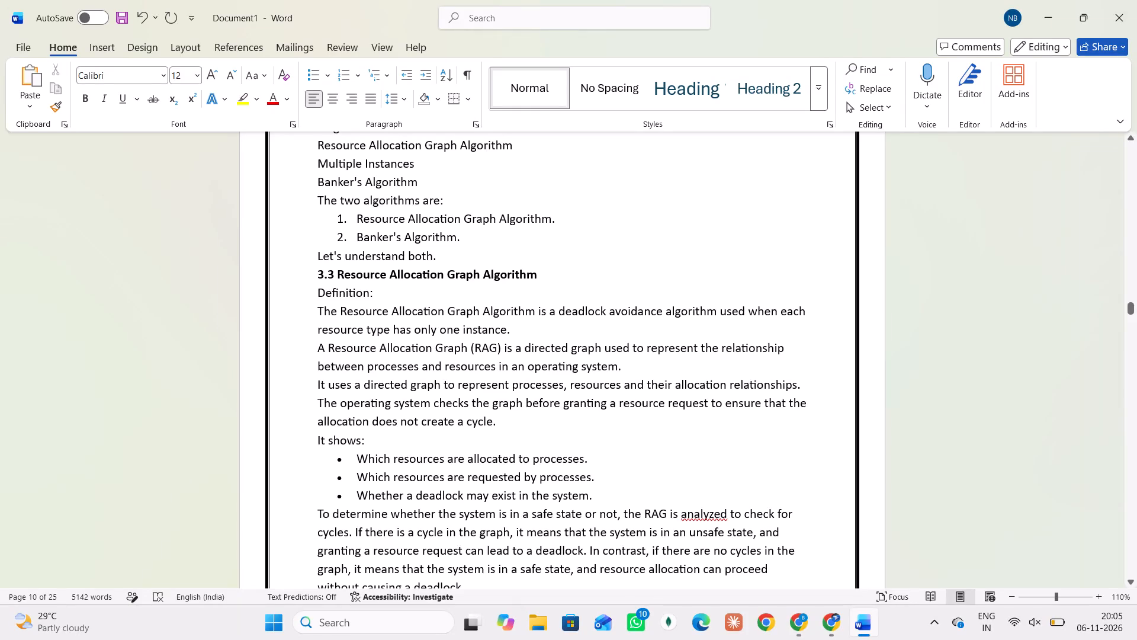
Undo the last two deletions in section 3.3 and delete only the first copy of the "It uses a directed graph…" sentences again.
key("ctrl+z")
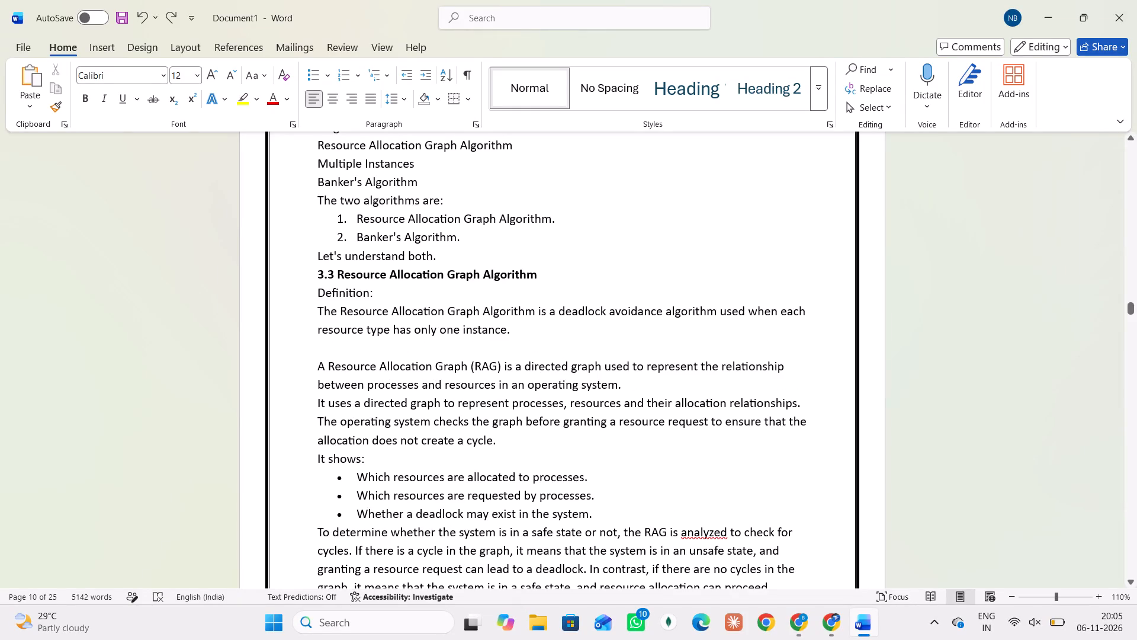
key("ctrl+z")
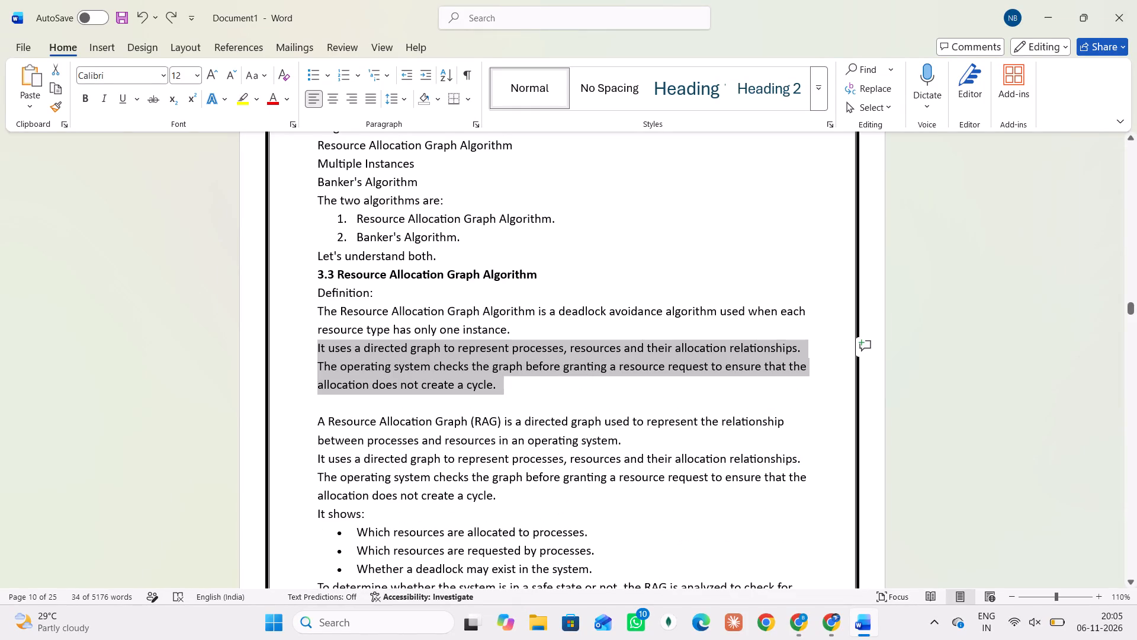
key("BackSpace")
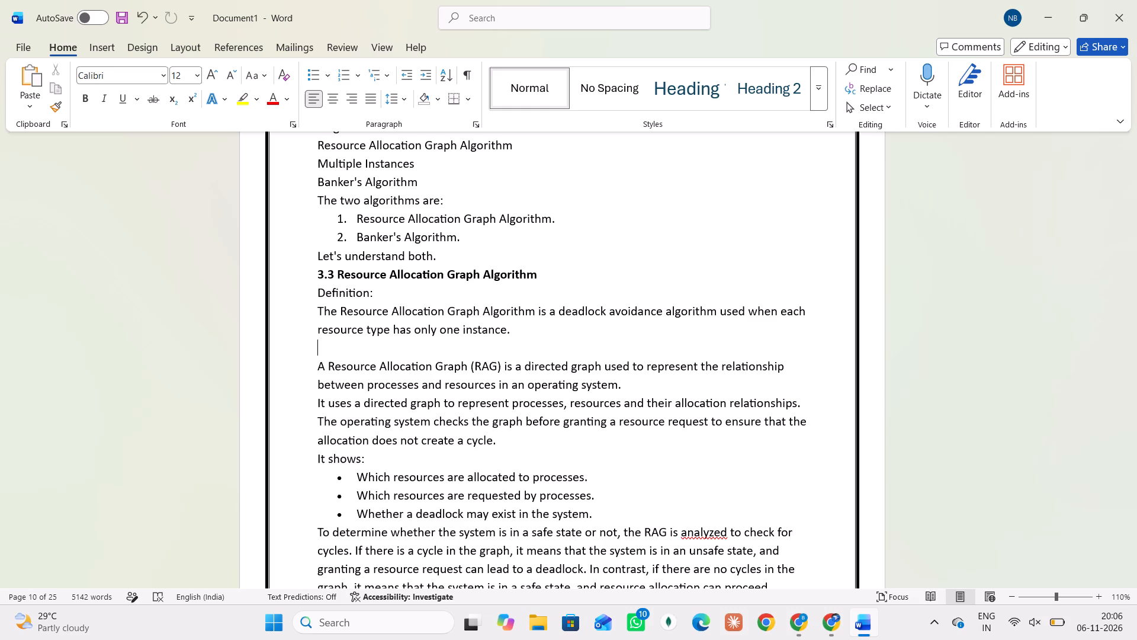
Delete the text under "B. Conversion of Edges", from "The edges change according to…" through "…changes back into a claim edge.".
left_click(524, 537)
scroll(320, 367, "down", 2)
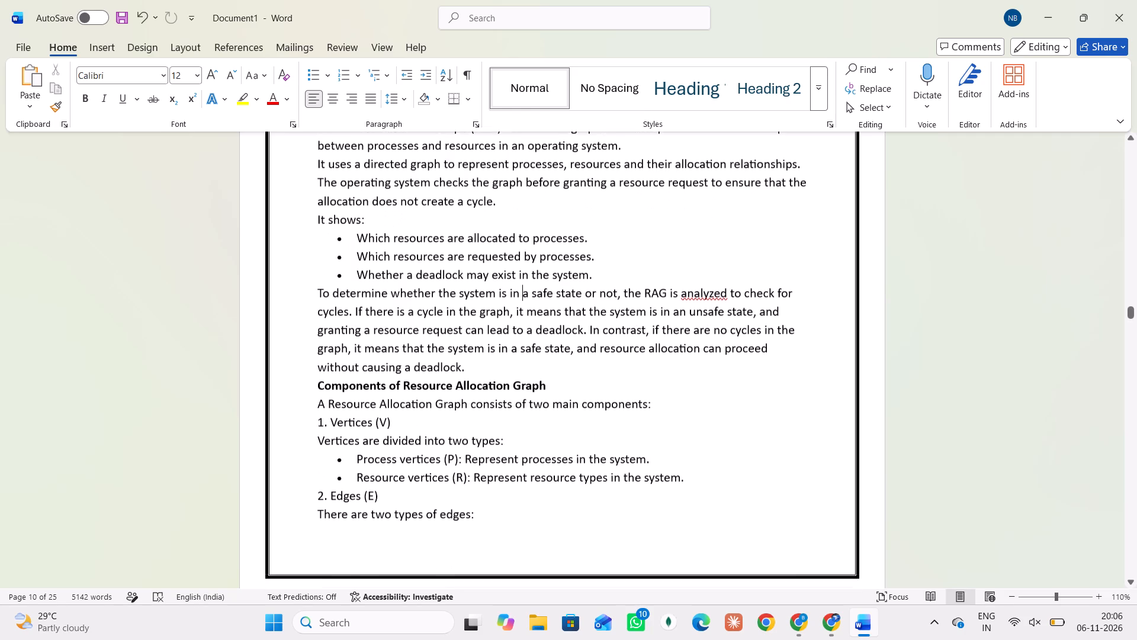
scroll(341, 359, "down", 1)
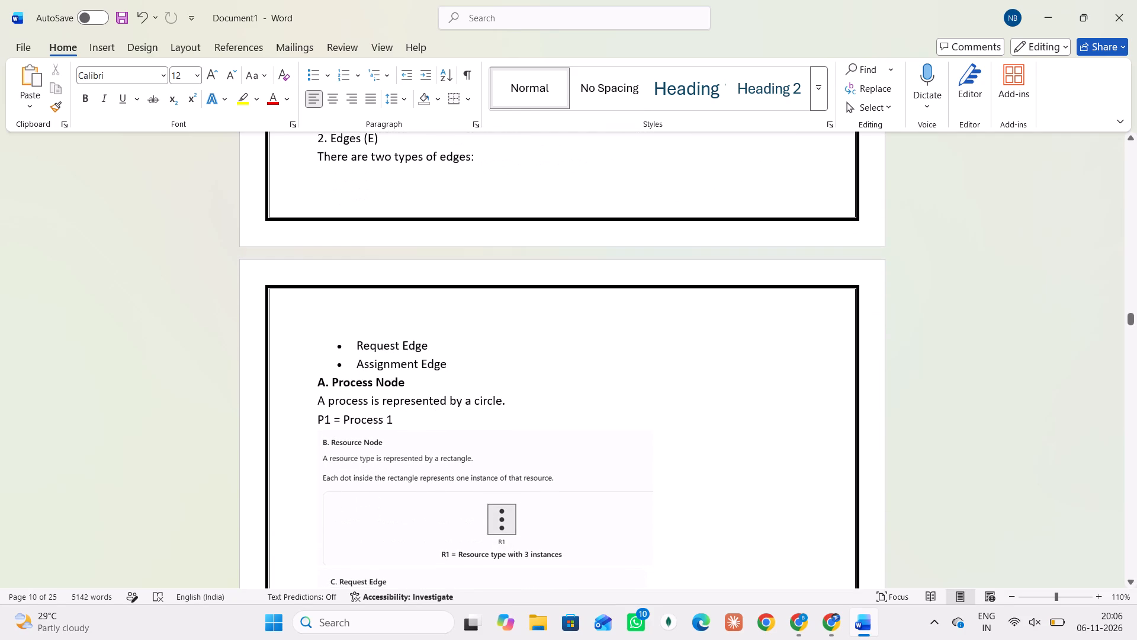
scroll(341, 359, "down", 2)
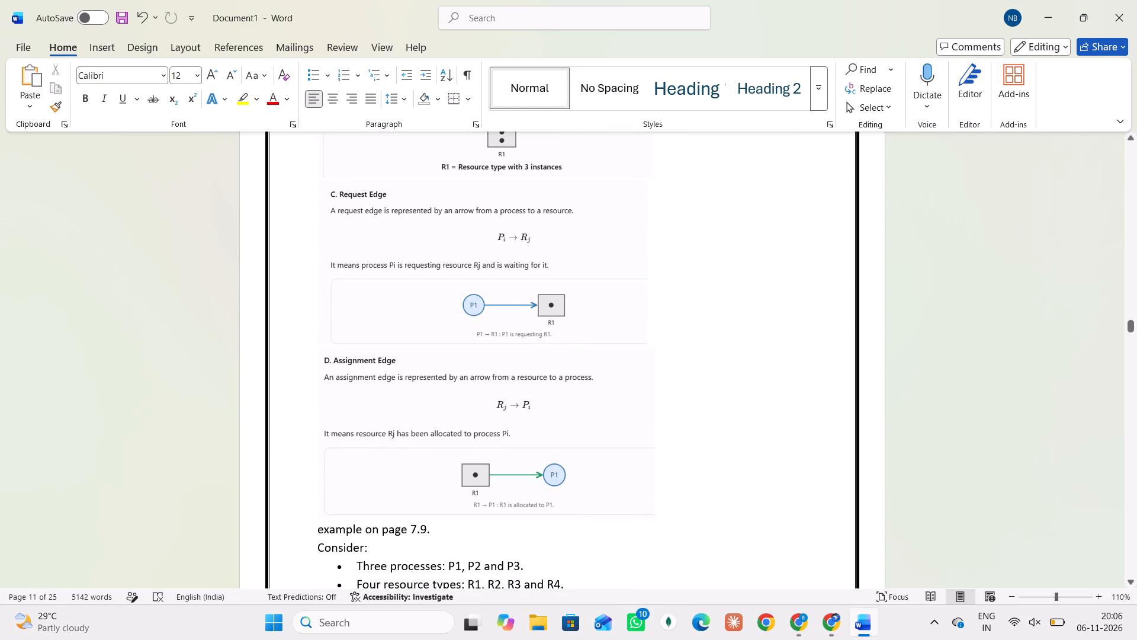
scroll(341, 359, "down", 4)
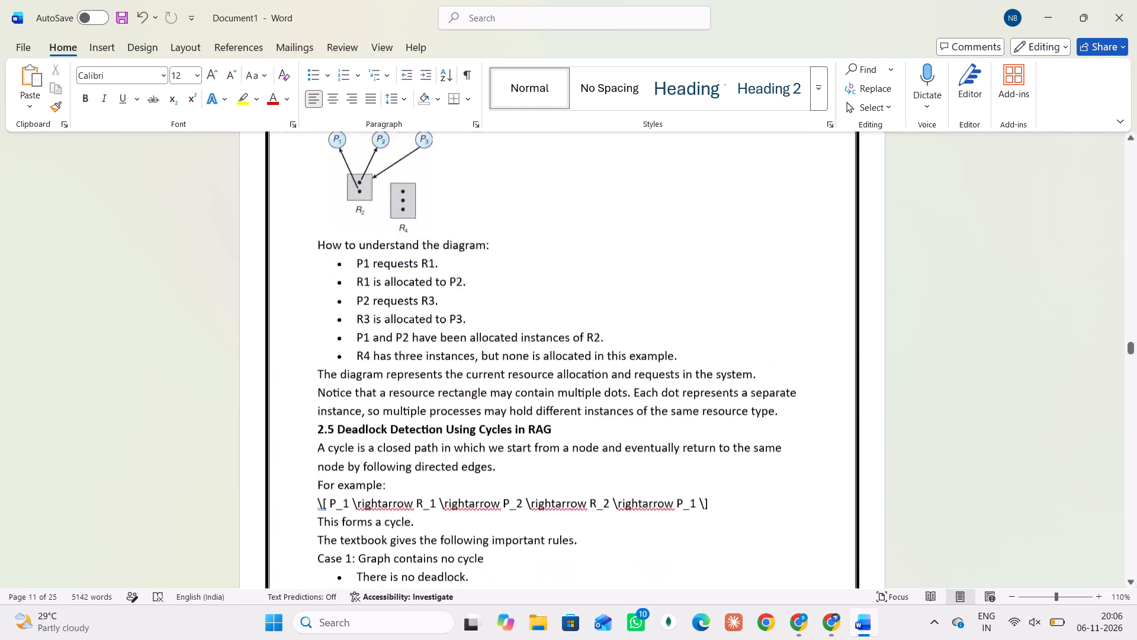
scroll(341, 359, "down", 3)
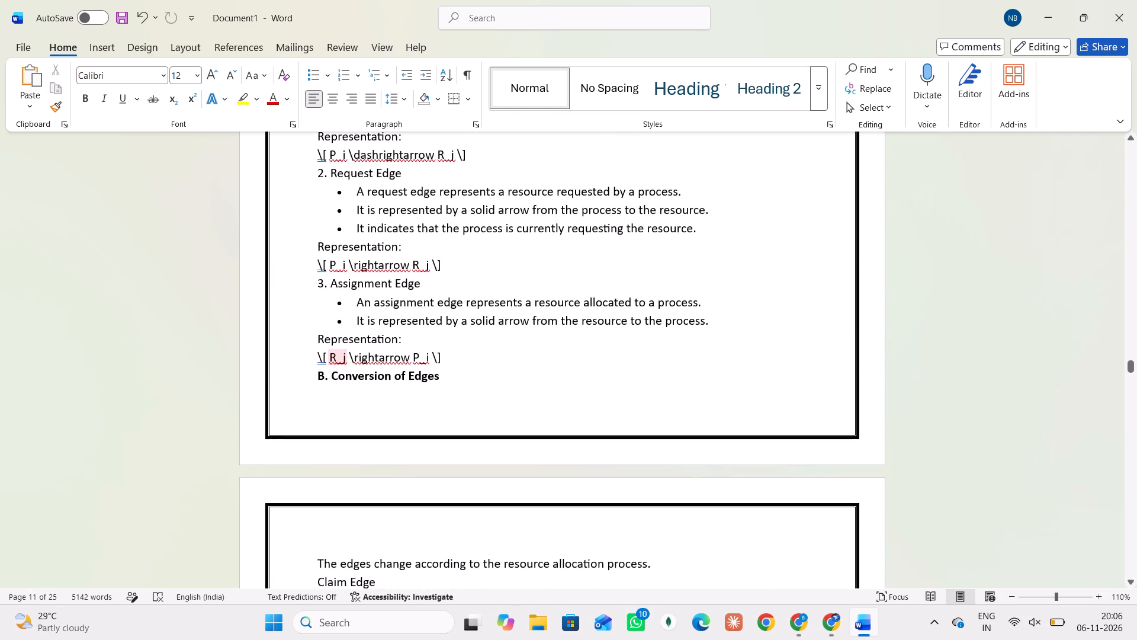
scroll(411, 385, "down", 1)
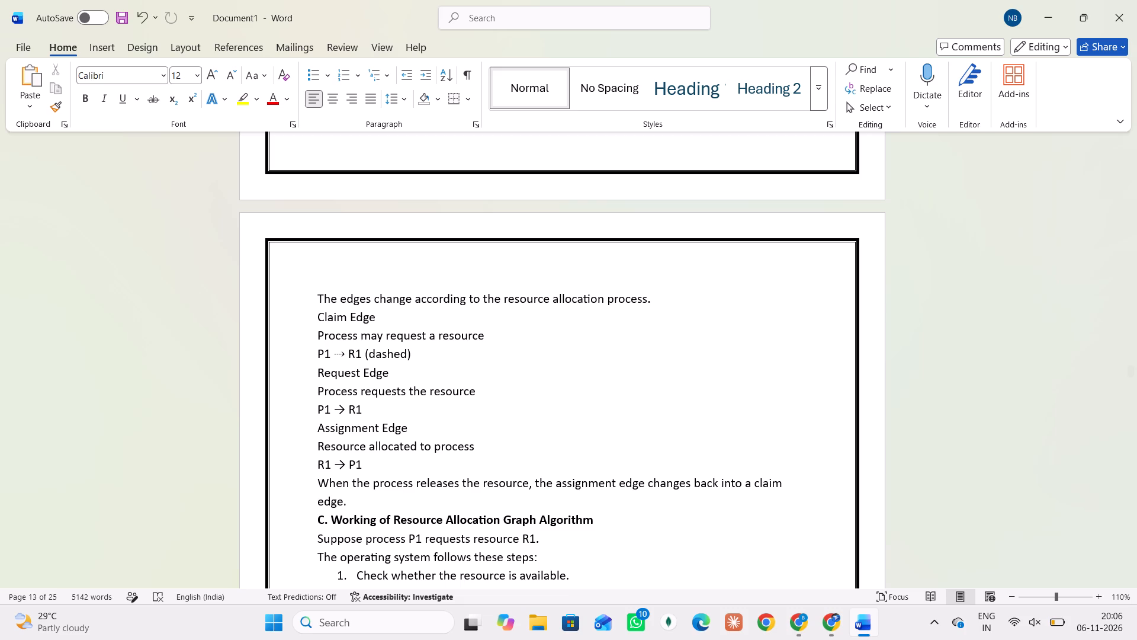
left_click_drag(411, 385, 412, 378)
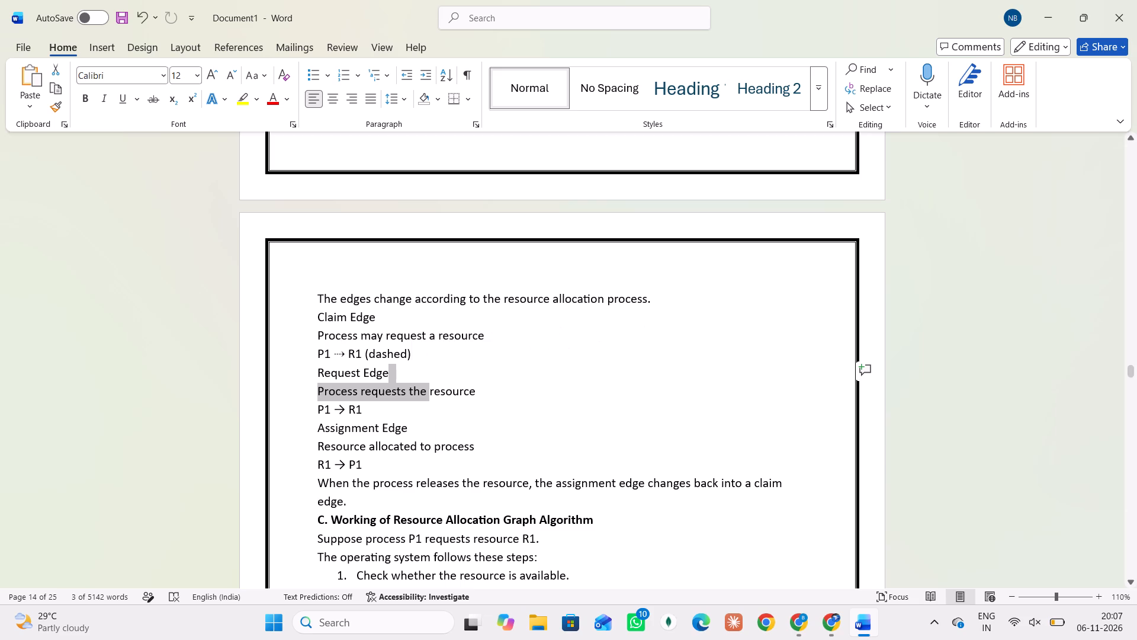
left_click_drag(353, 502, 298, 264)
key("BackSpace")
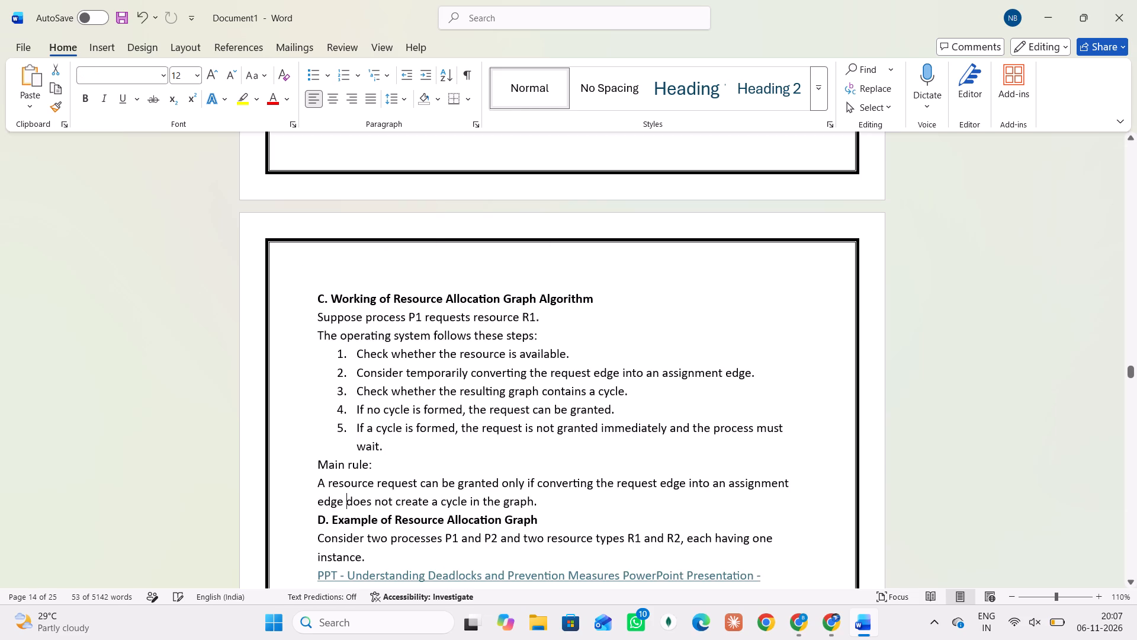
Delete the "B. Conversion of Edges" heading together with the Assignment Edge and Request Edge entries and the claim edge representation above it.
scroll(298, 264, "up", 1)
left_click_drag(461, 362, 382, 258)
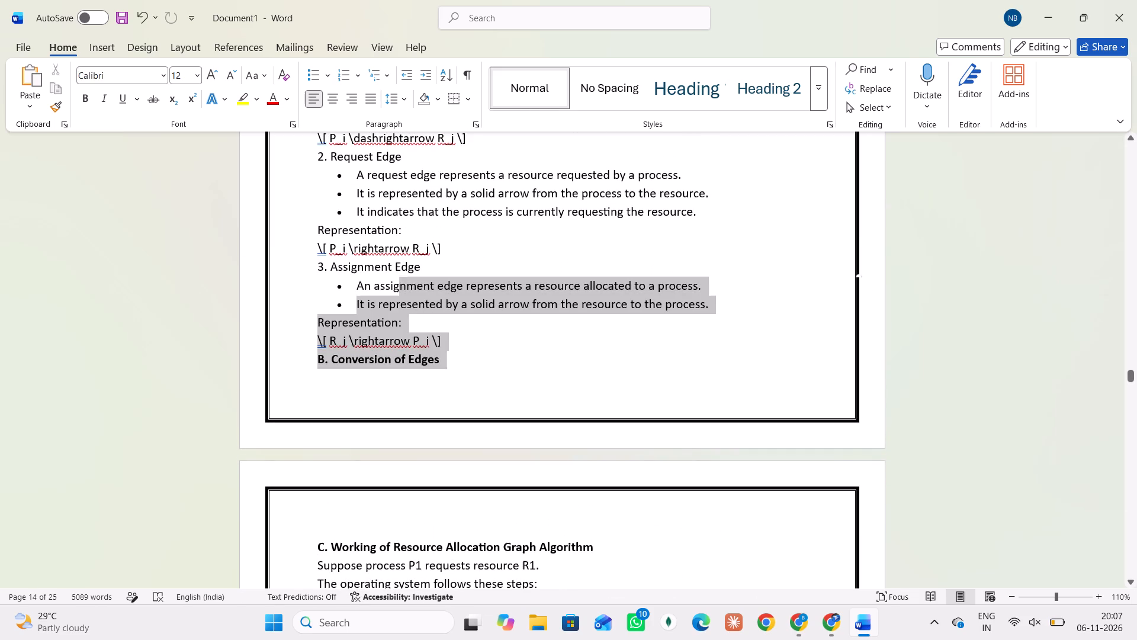
left_click_drag(382, 258, 354, 127)
key("BackSpace")
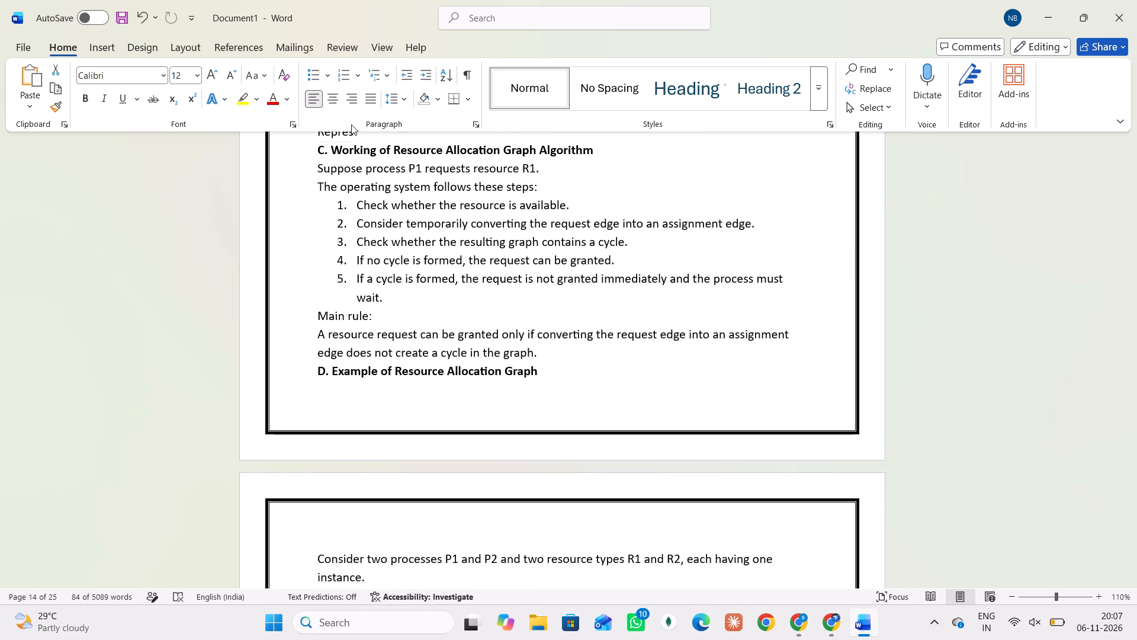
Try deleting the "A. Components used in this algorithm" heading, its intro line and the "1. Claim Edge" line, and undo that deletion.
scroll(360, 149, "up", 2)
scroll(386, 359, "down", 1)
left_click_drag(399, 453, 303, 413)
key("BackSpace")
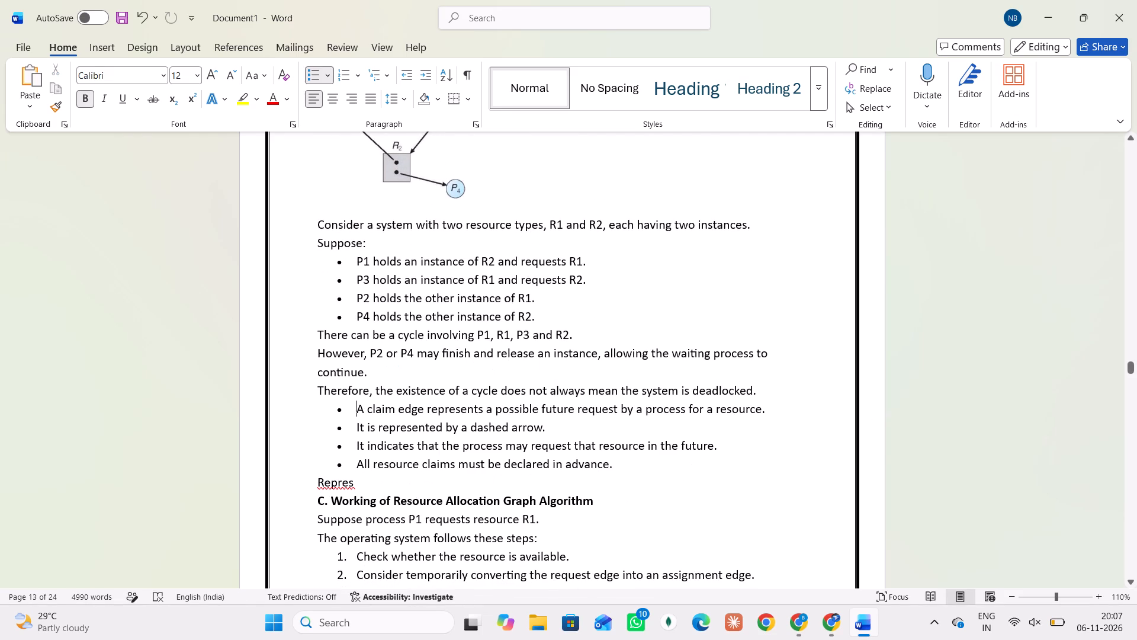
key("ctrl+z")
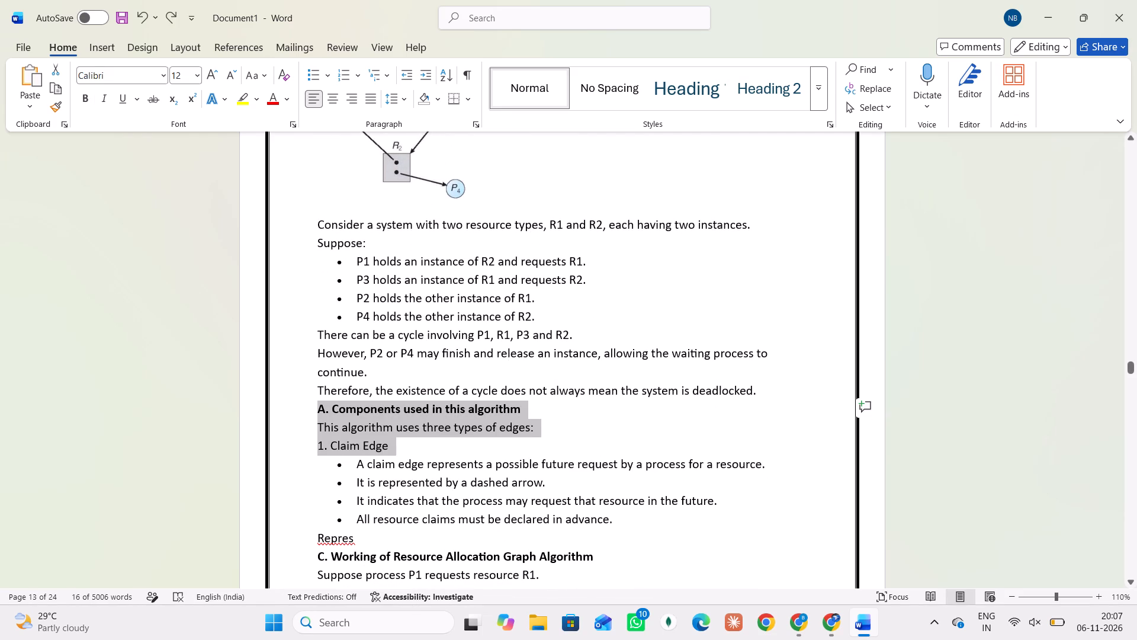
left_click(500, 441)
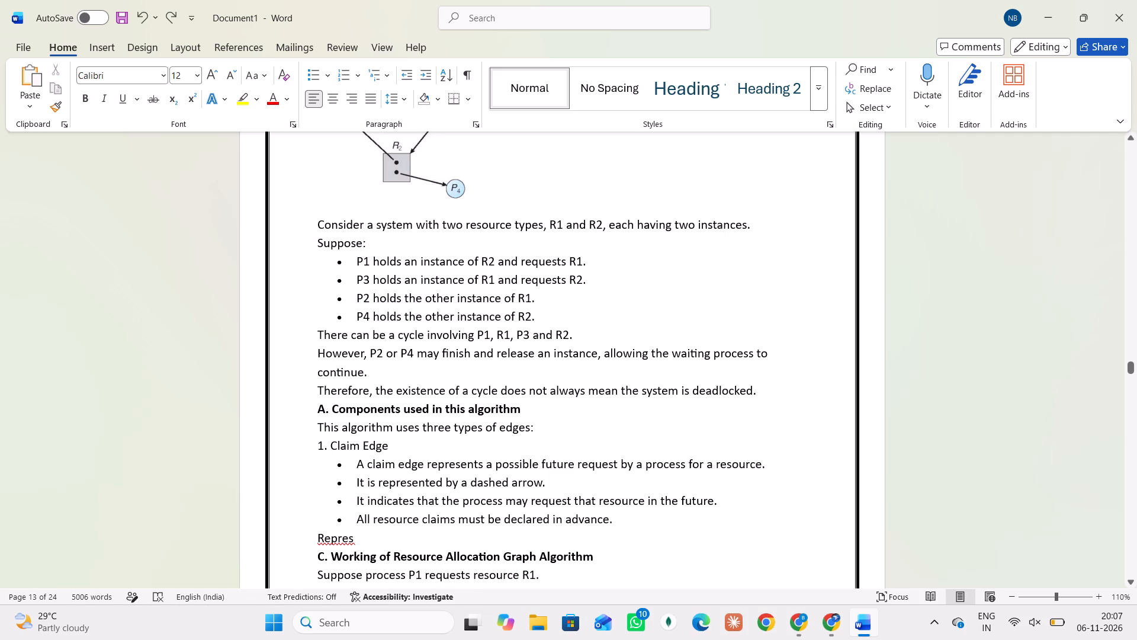
Delete the leftover "Repres" line above "C. Working of Resource Allocation Graph Algorithm".
scroll(530, 409, "down", 2)
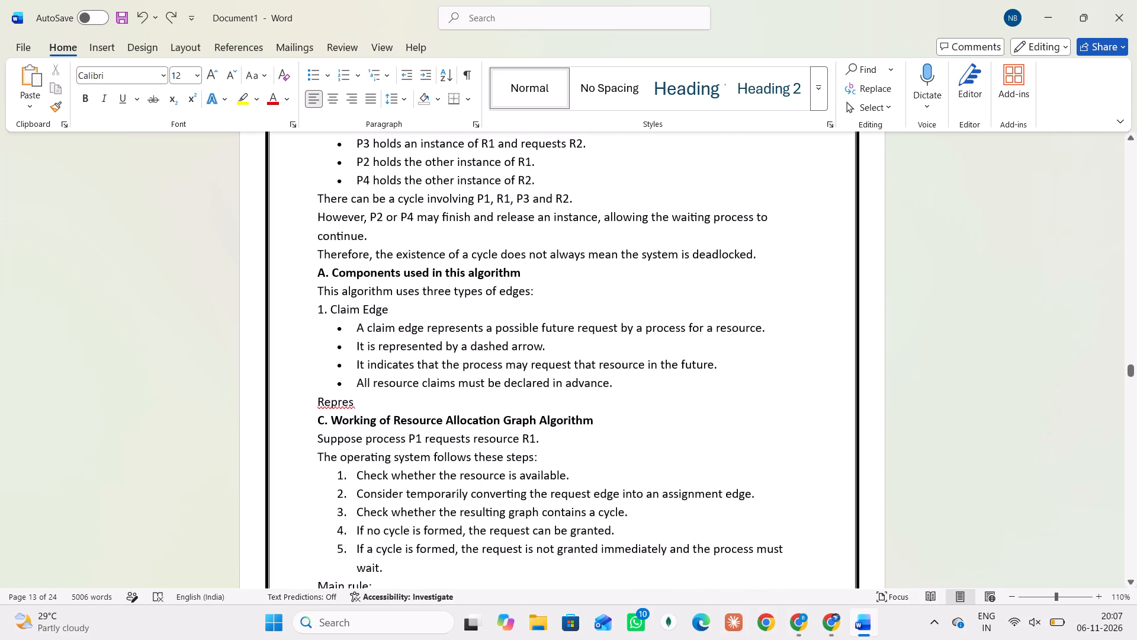
left_click_drag(377, 405, 319, 411)
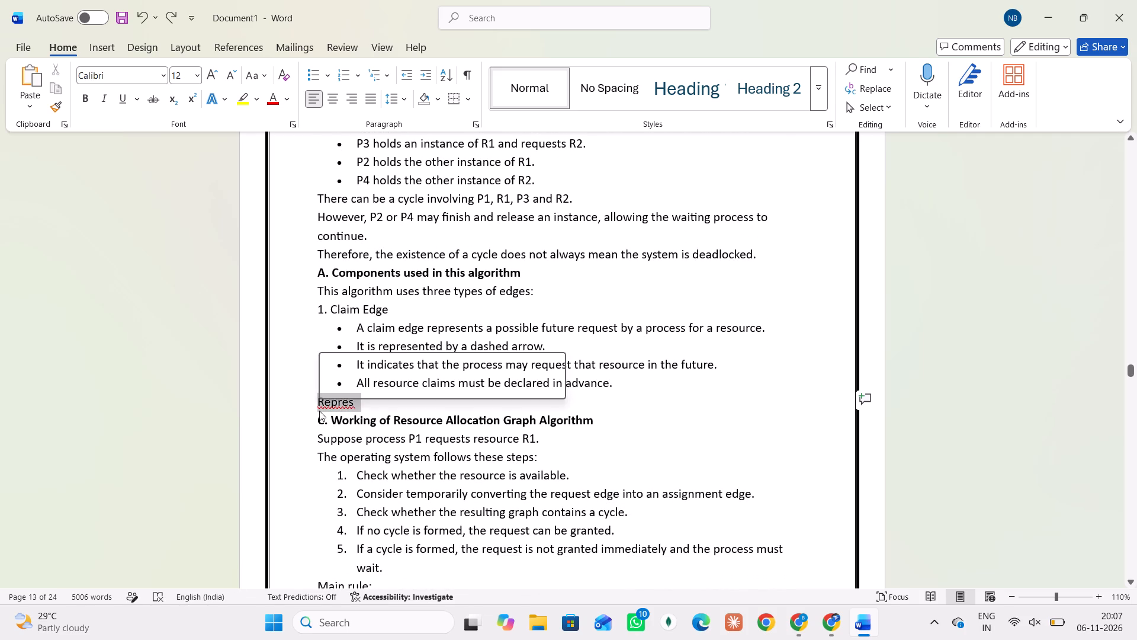
key("BackSpace")
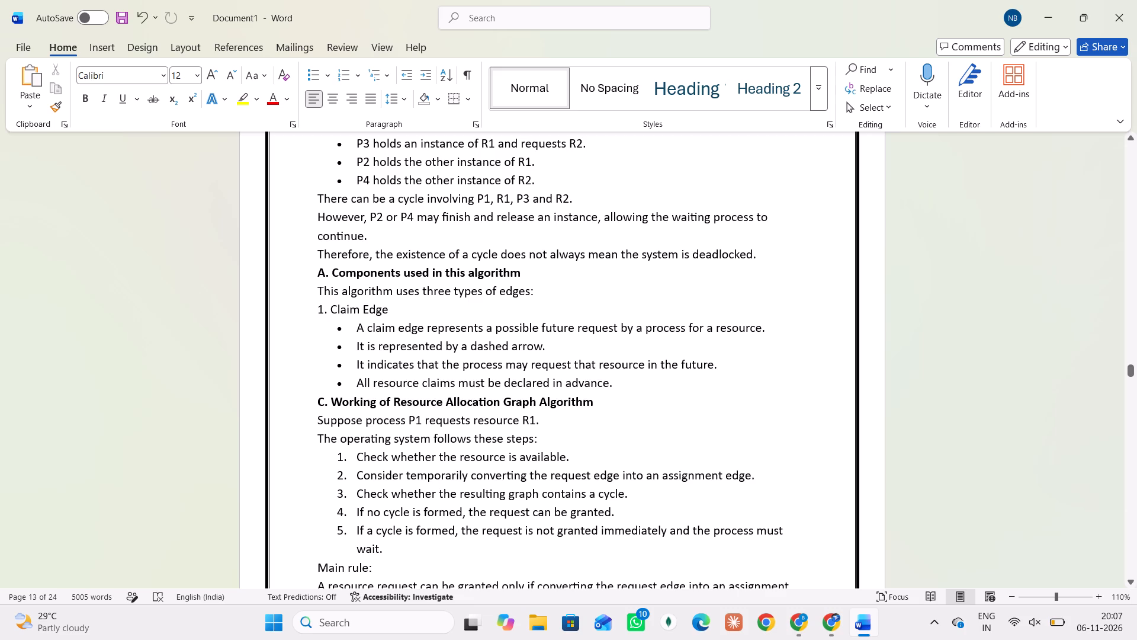
Cut the "1. Claim Edge" line together with its four bullet points.
right_click_drag(619, 389, 348, 316)
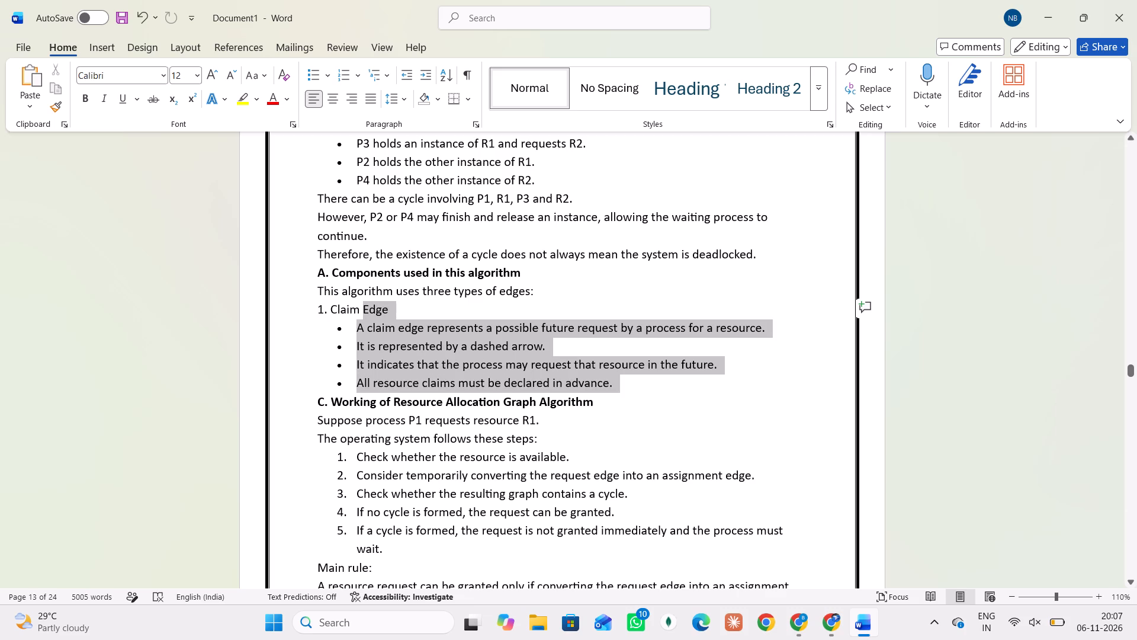
right_click_drag(348, 316, 315, 308)
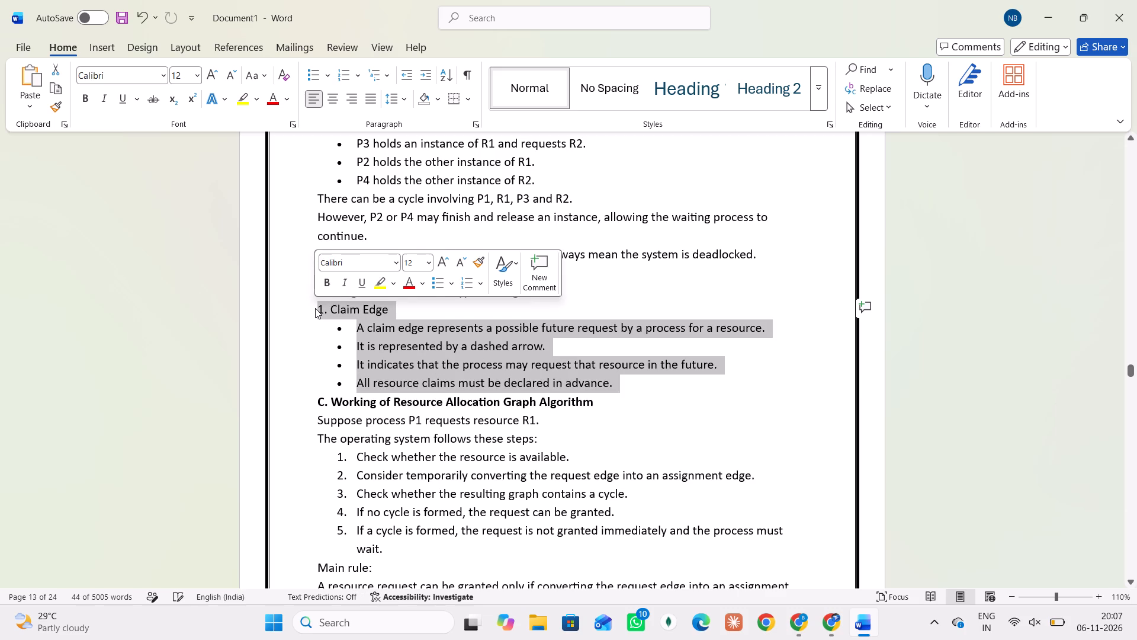
key("ctrl+x")
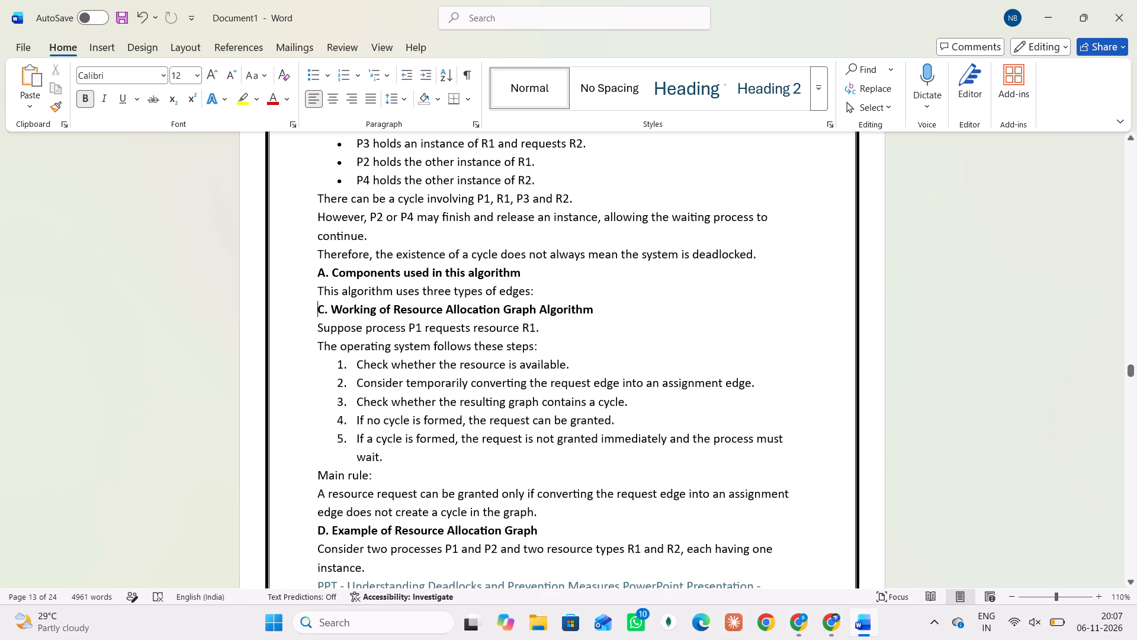
Delete the "A. Components used in this algorithm" heading and the line "This algorithm uses three types of edges:".
left_click_drag(539, 290, 317, 274)
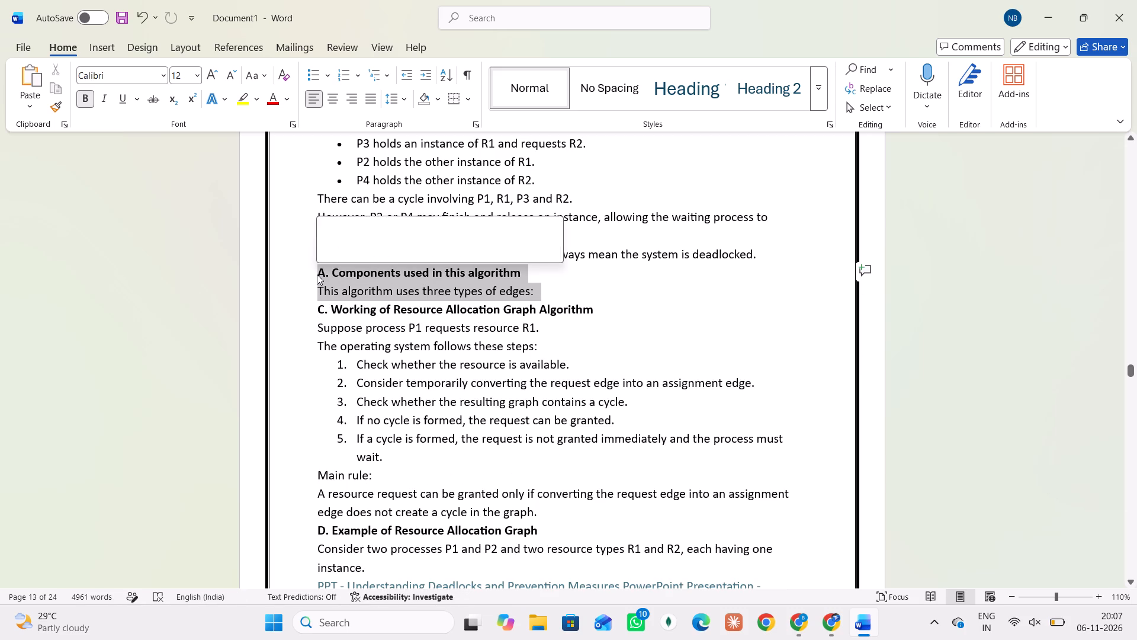
key("BackSpace")
Paste the cut Claim Edge text below the D. Assignment Edge figure, replacing the line "example on page 7.9.".
scroll(382, 346, "up", 4)
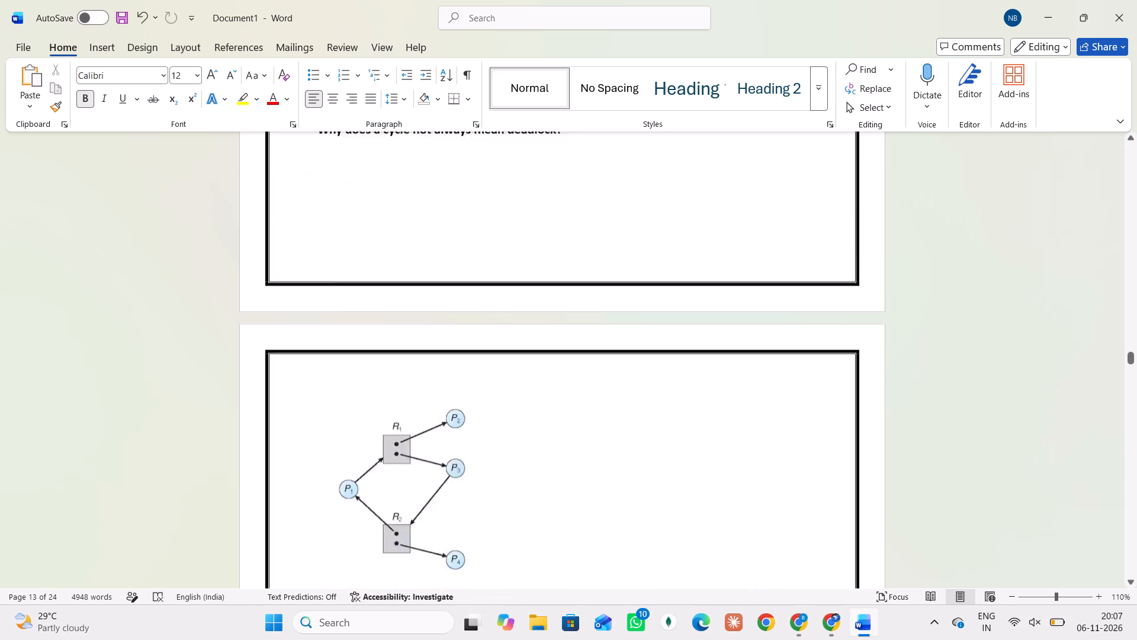
scroll(382, 346, "up", 7)
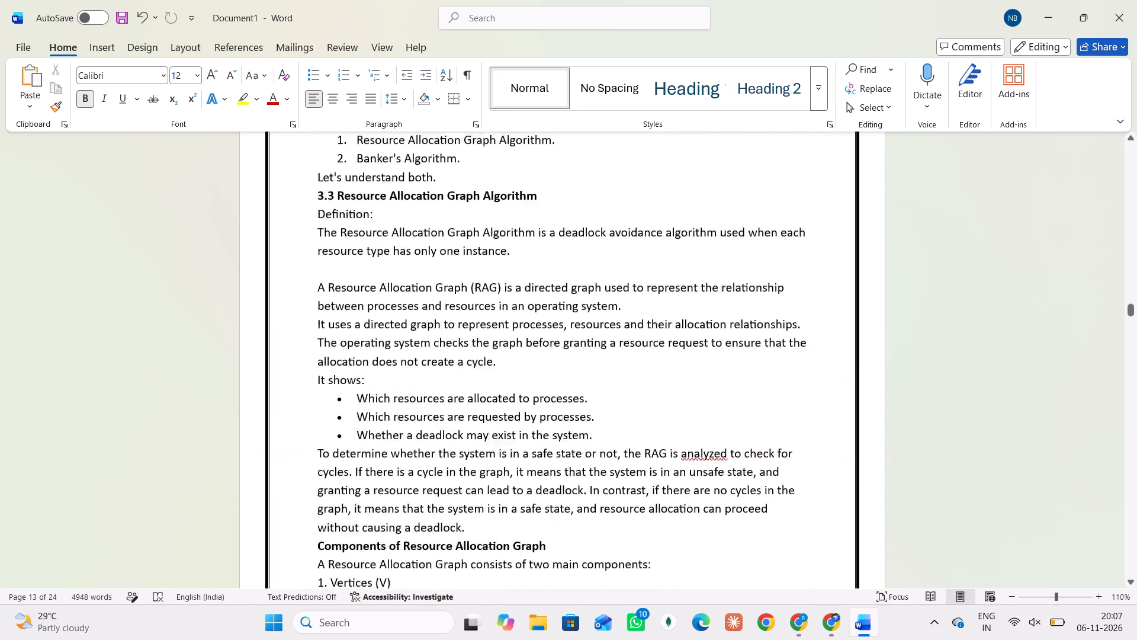
scroll(382, 346, "up", 1)
scroll(382, 346, "down", 2)
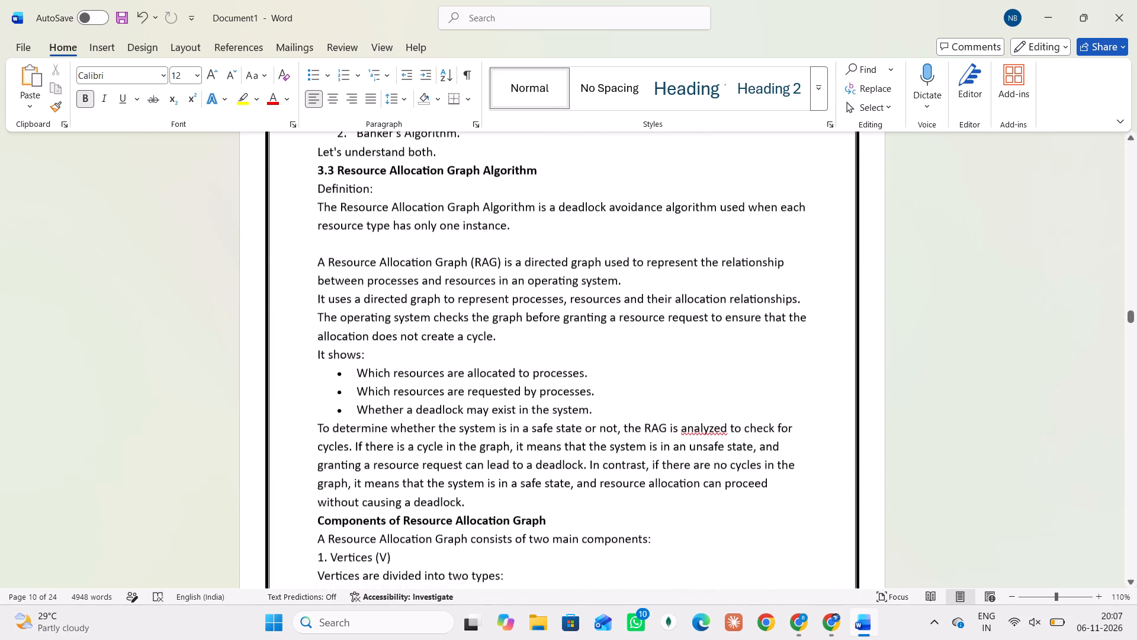
scroll(382, 346, "down", 1)
scroll(497, 382, "down", 1)
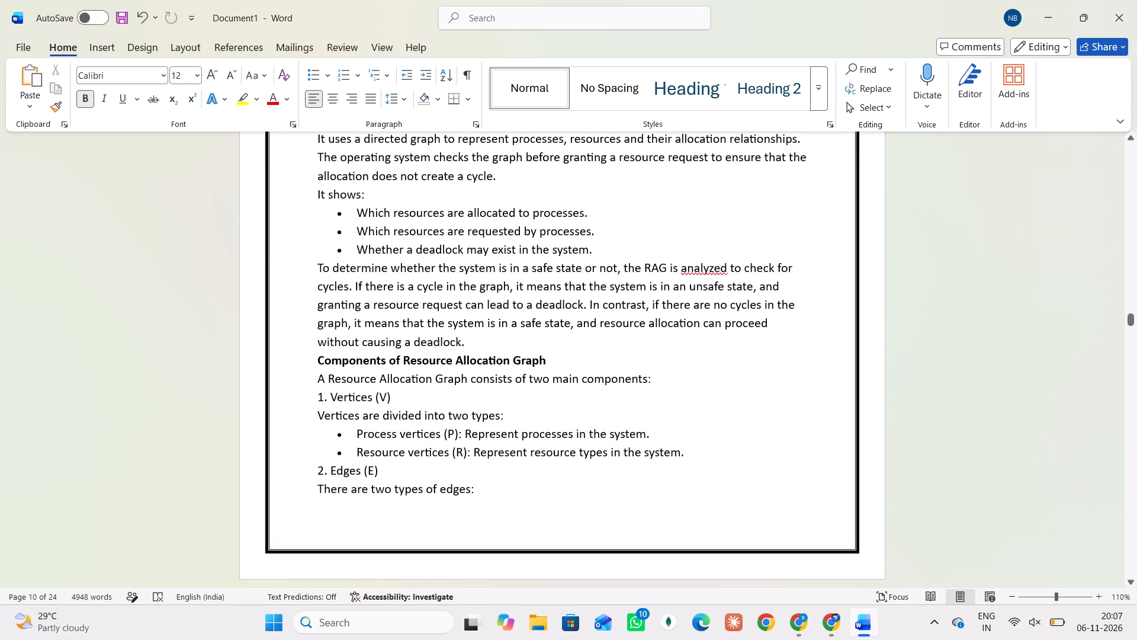
scroll(512, 483, "down", 2)
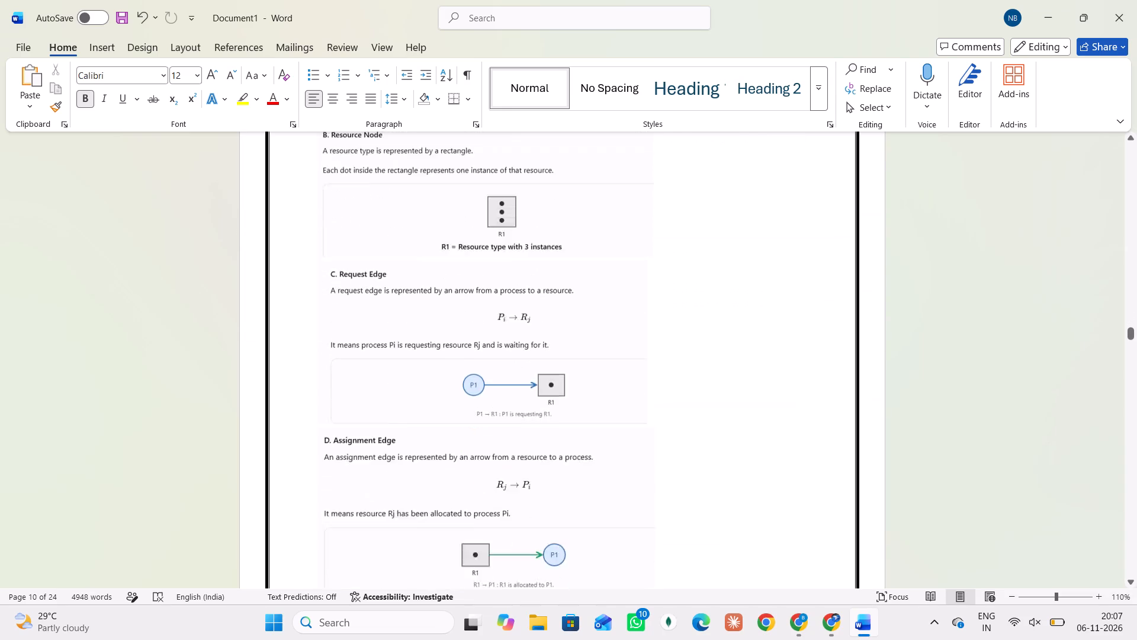
scroll(512, 483, "down", 2)
scroll(512, 483, "up", 1)
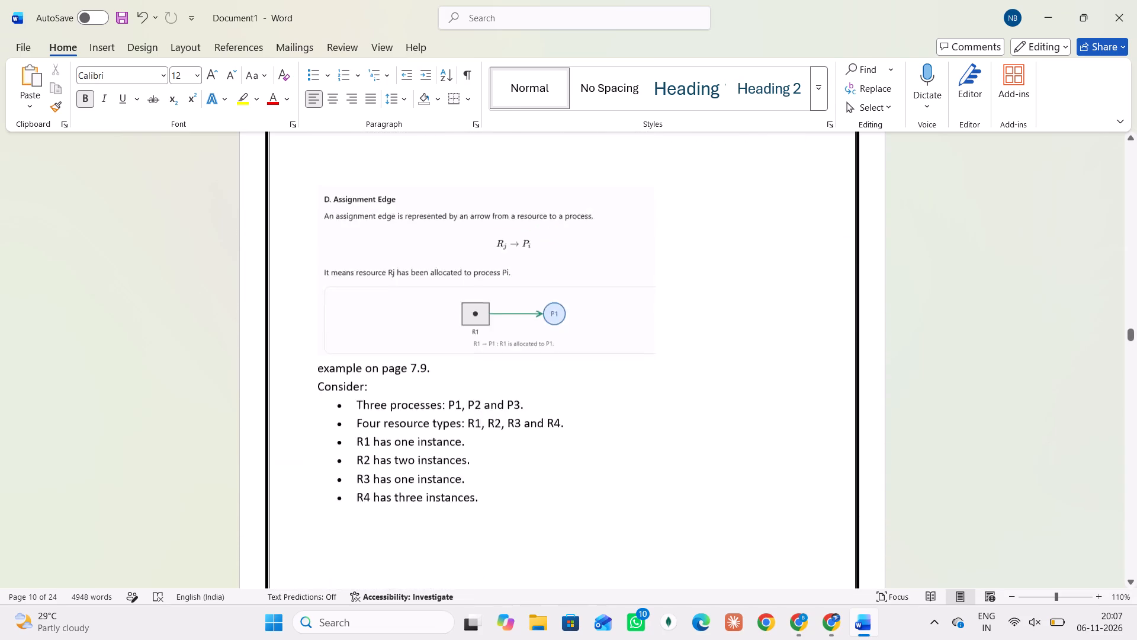
scroll(512, 483, "up", 1)
scroll(512, 483, "down", 1)
scroll(636, 480, "down", 1)
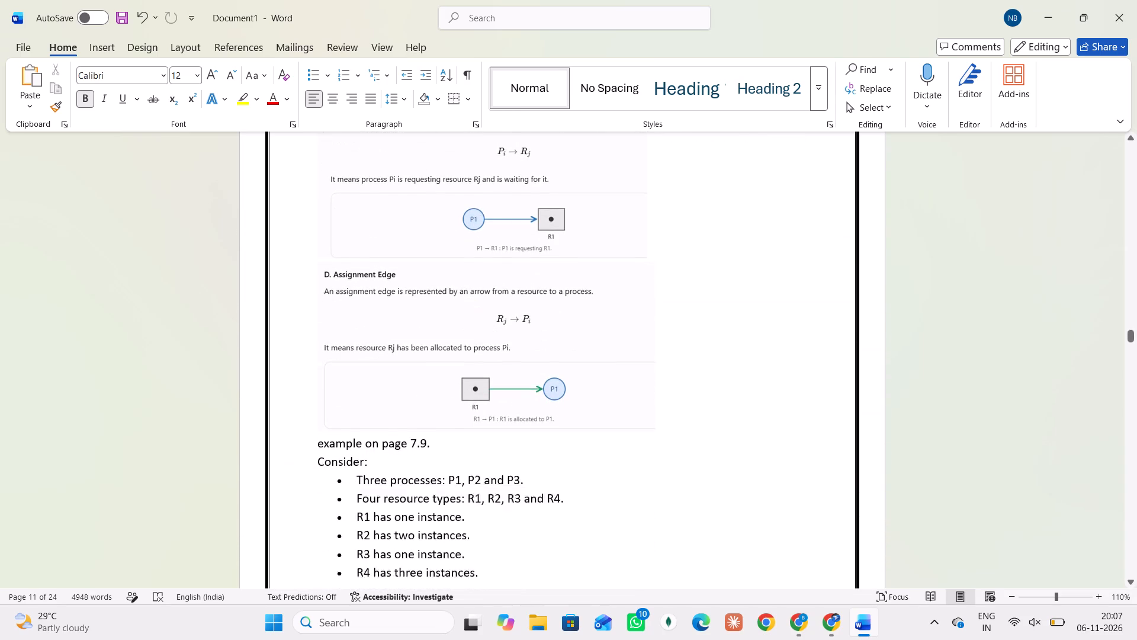
scroll(636, 480, "down", 1)
left_click_drag(449, 396, 324, 398)
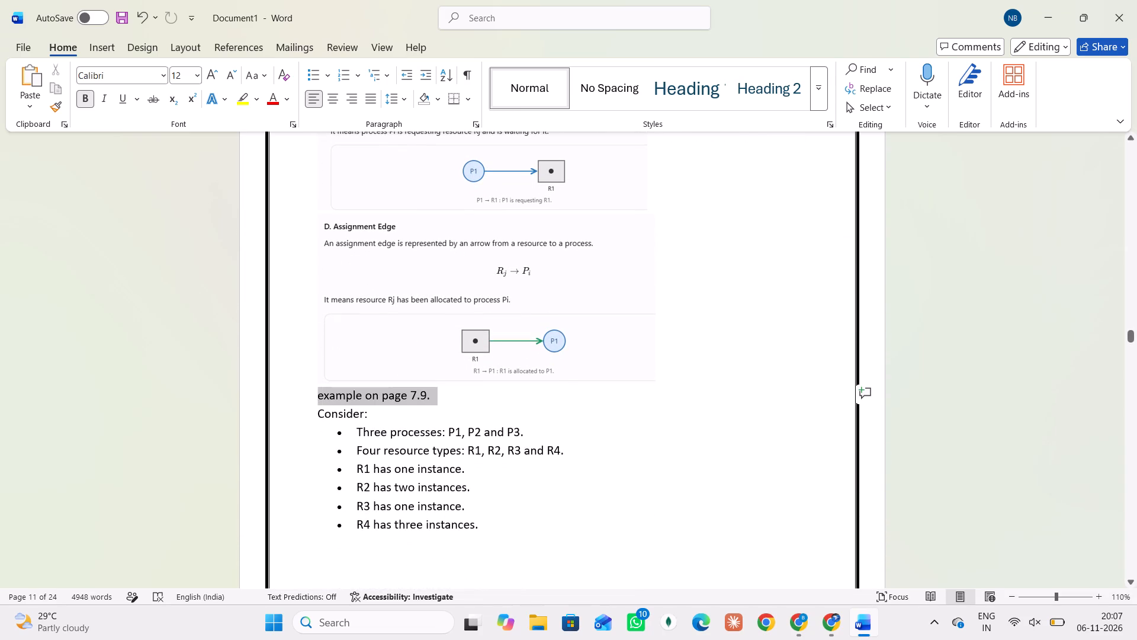
left_click_drag(324, 398, 319, 399)
key("ctrl+v")
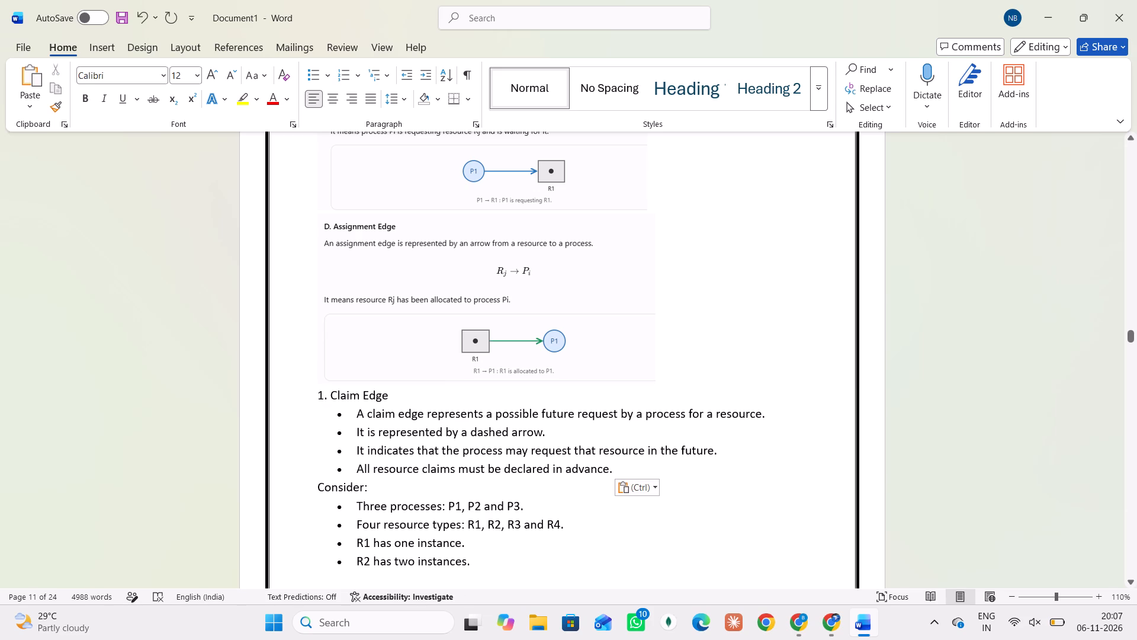
Delete the line "The textbook gives the following important rules." in section 2.5 Deadlock Detection Using Cycles in RAG.
scroll(394, 467, "down", 2)
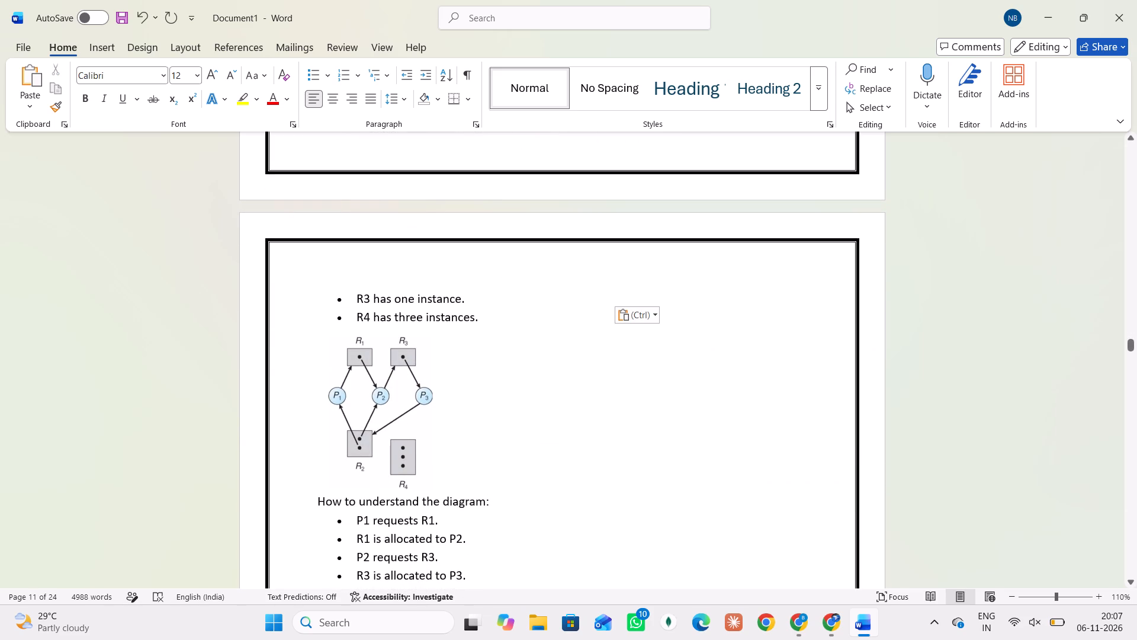
left_click(396, 408)
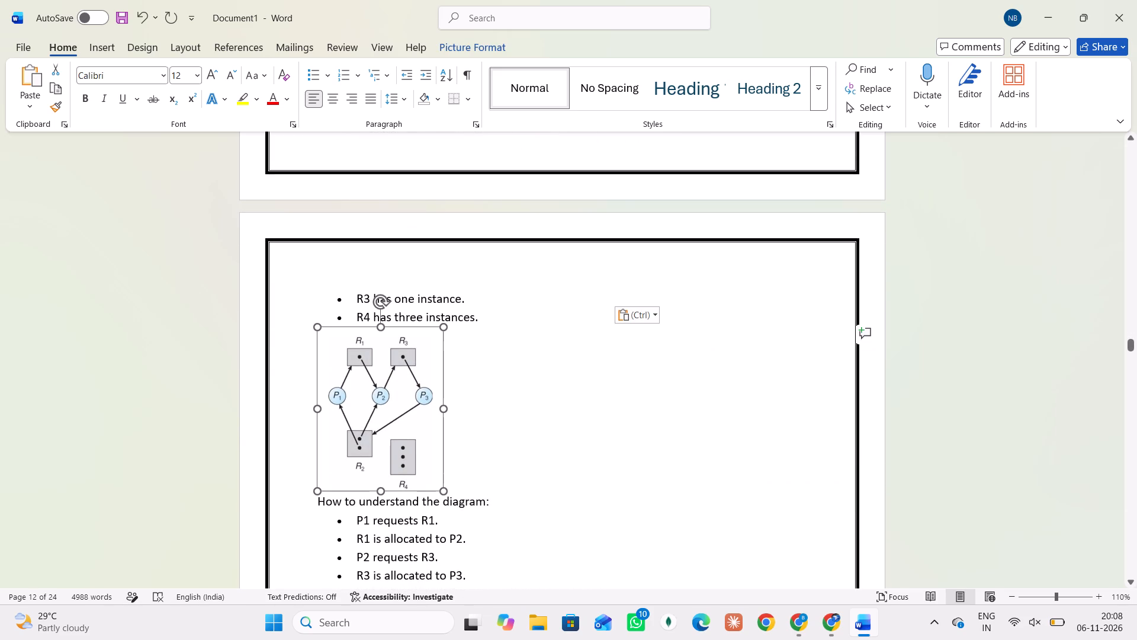
scroll(396, 408, "down", 1)
scroll(396, 408, "up", 1)
scroll(396, 408, "down", 1)
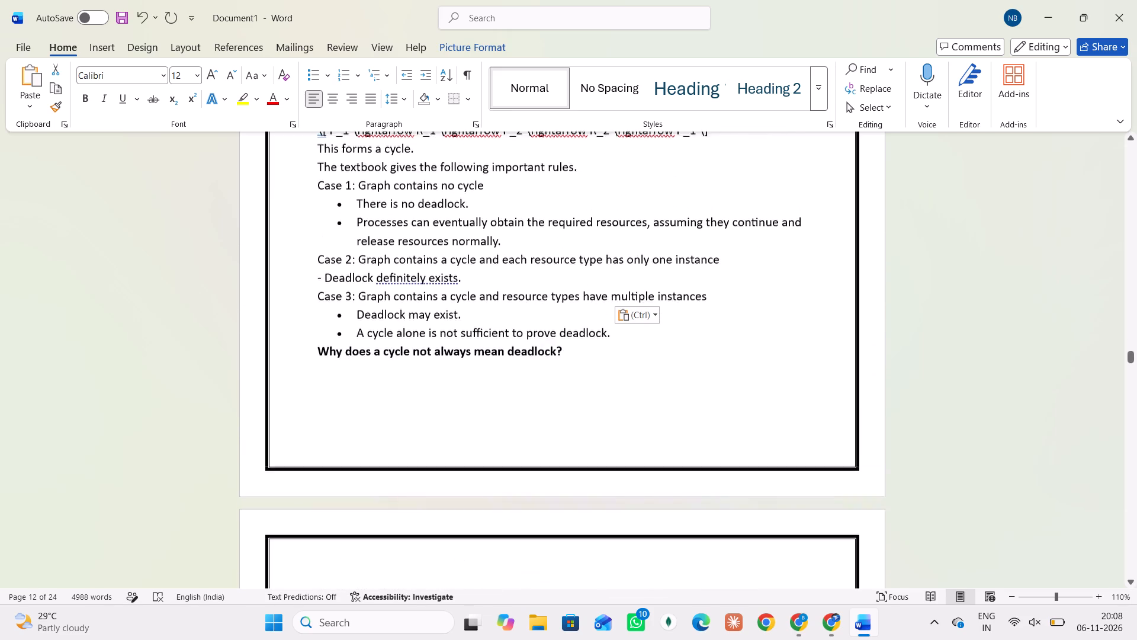
scroll(396, 408, "down", 1)
scroll(396, 408, "up", 4)
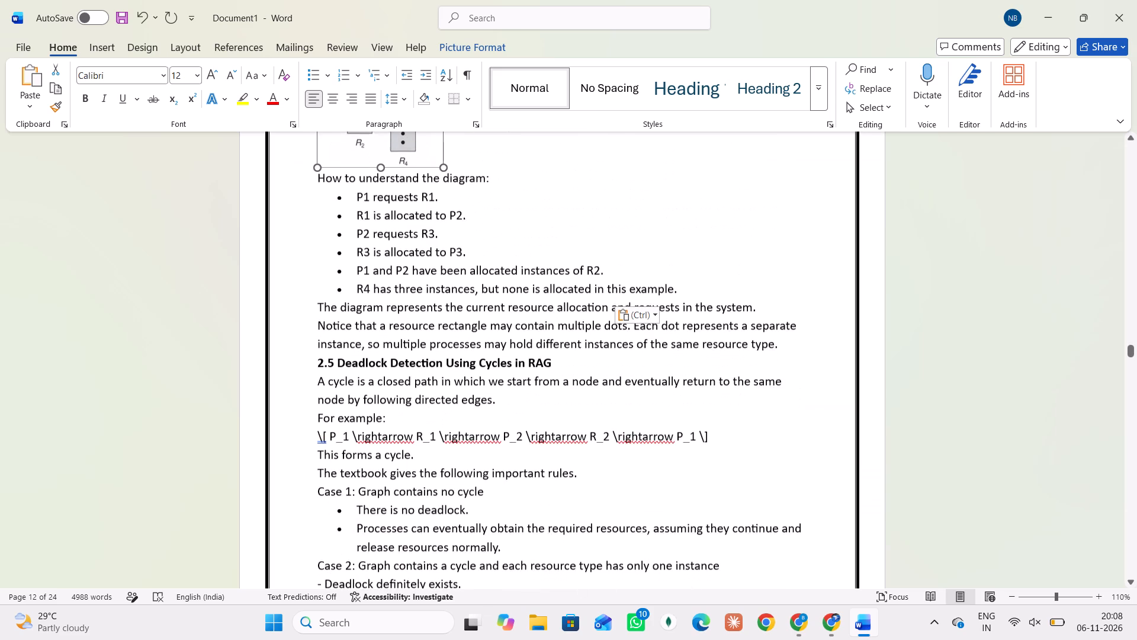
scroll(396, 408, "down", 2)
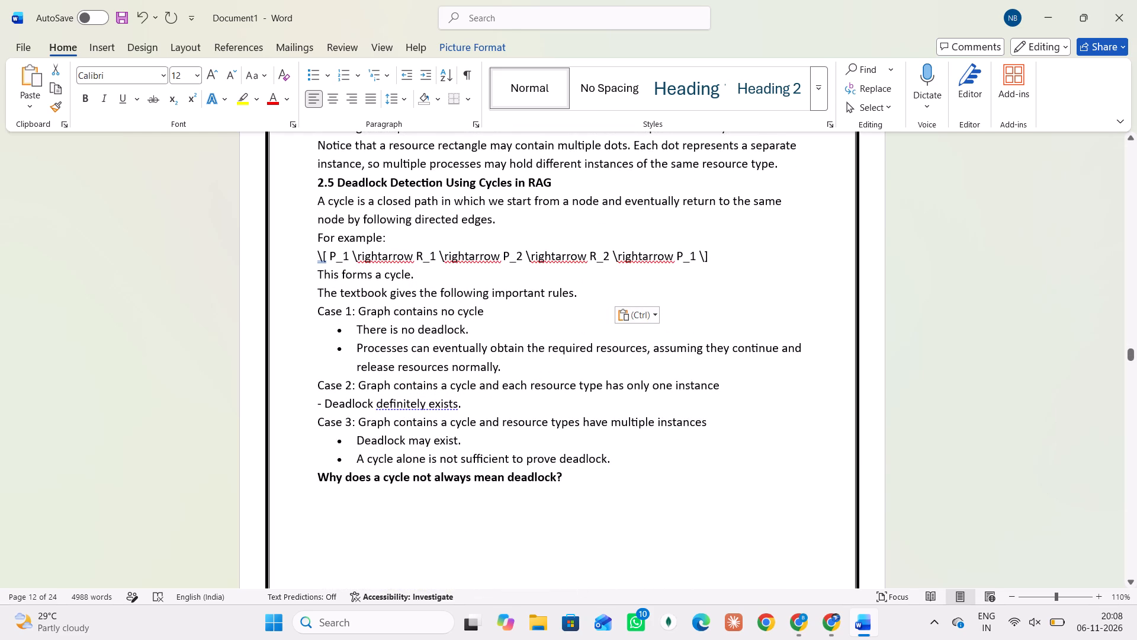
left_click_drag(592, 296, 306, 299)
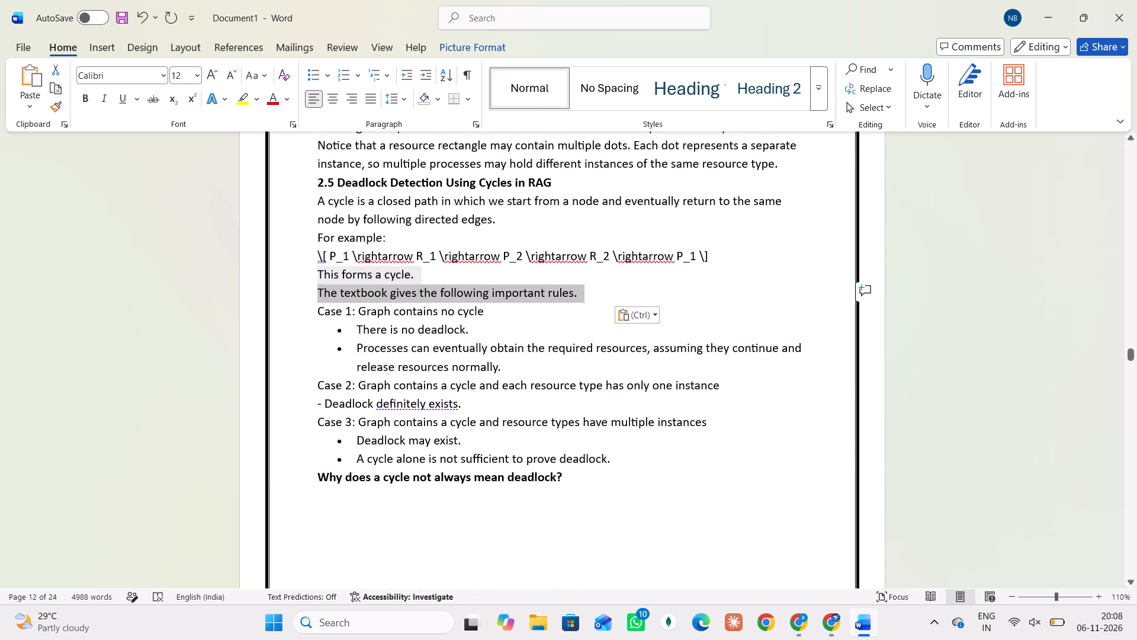
left_click_drag(306, 299, 301, 301)
key("BackSpace")
Cut the section "C. Working of Resource Allocation Graph Algorithm", from its heading through the main rule text.
scroll(476, 436, "down", 1)
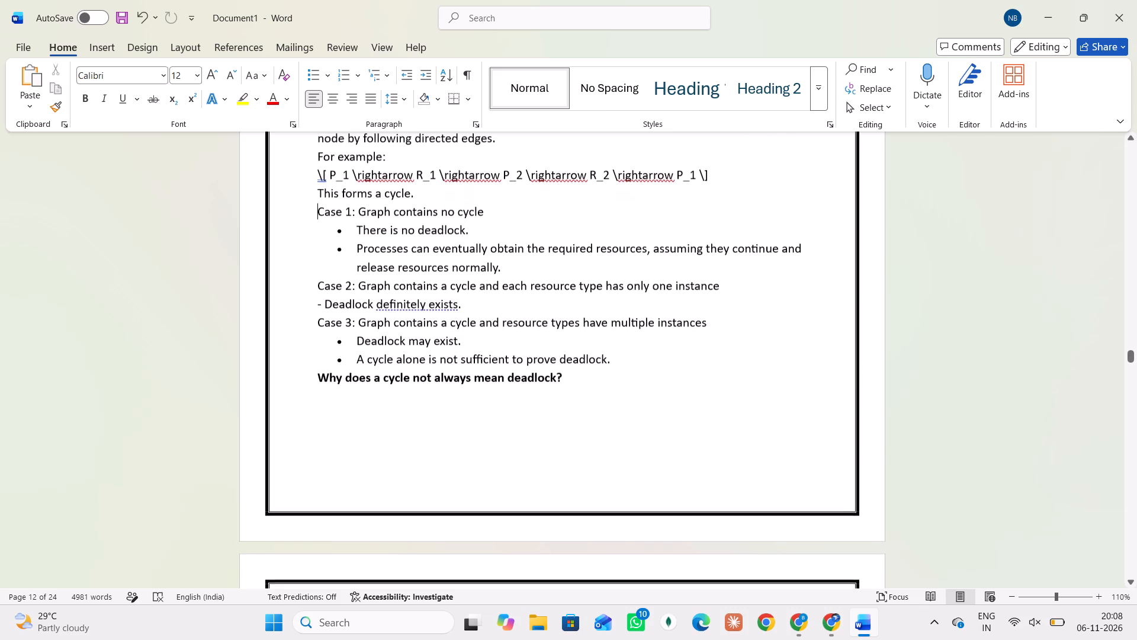
scroll(476, 436, "down", 2)
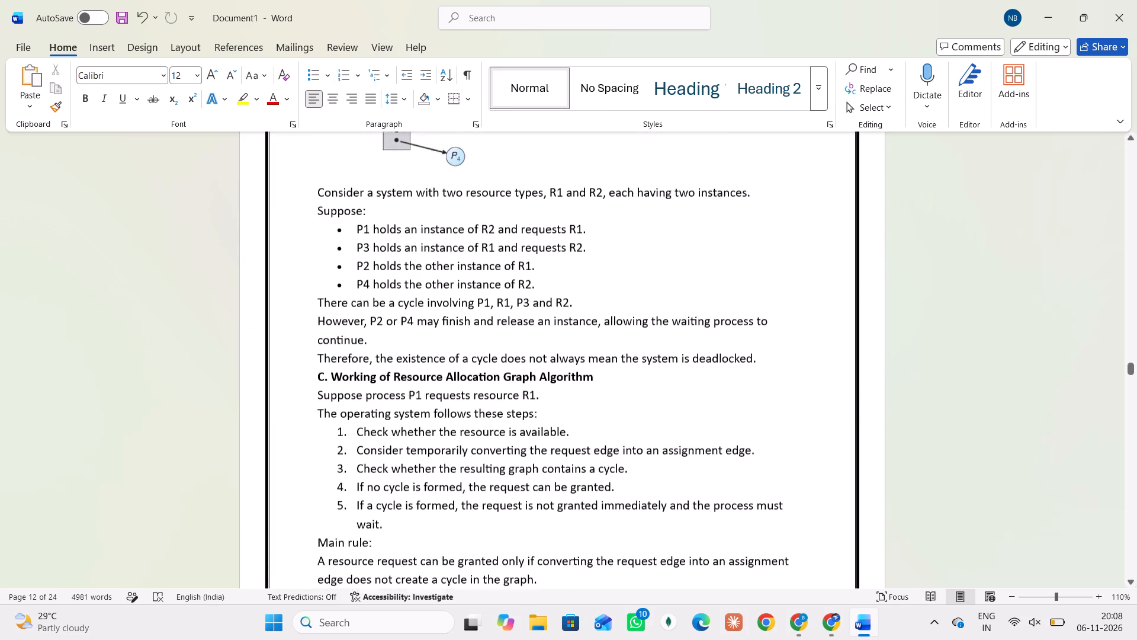
scroll(476, 436, "down", 2)
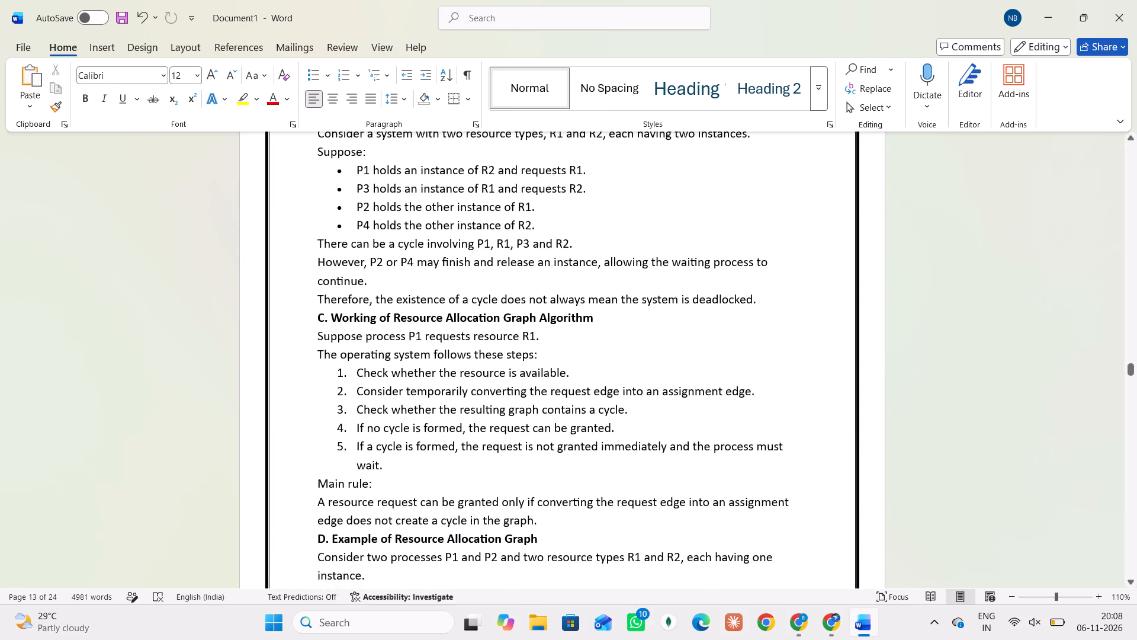
scroll(476, 436, "down", 2)
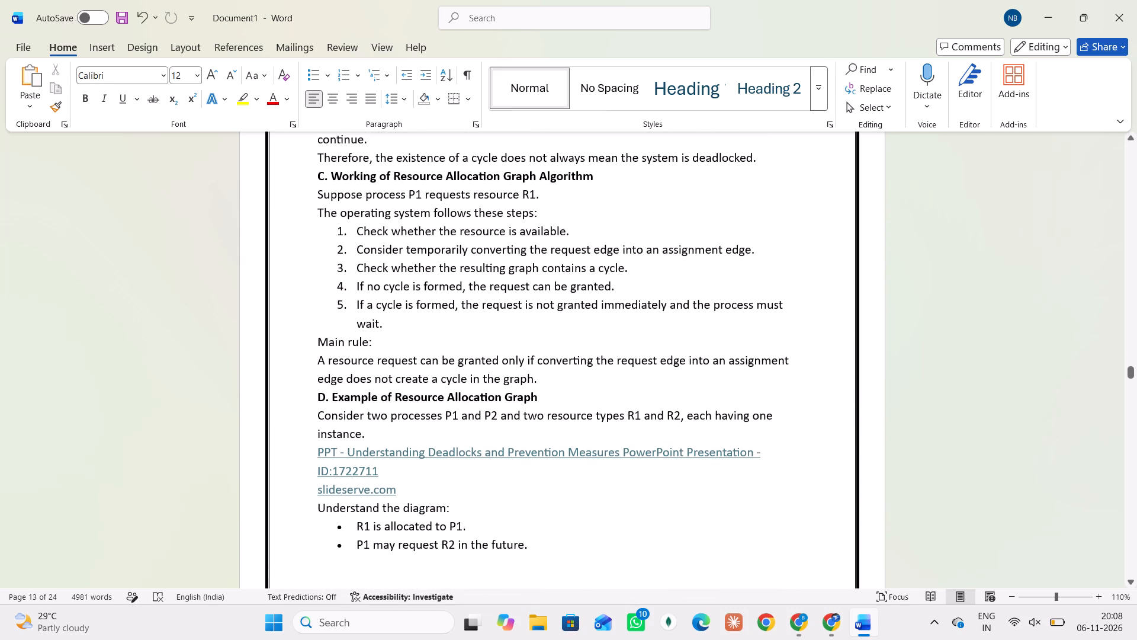
scroll(456, 446, "down", 1)
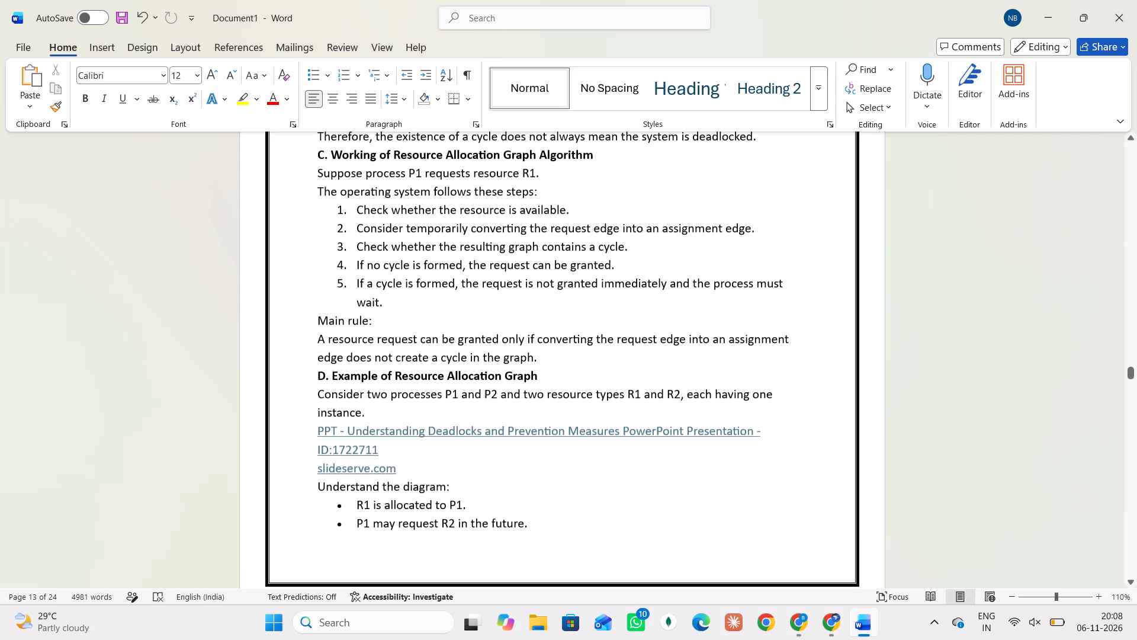
scroll(456, 446, "up", 2)
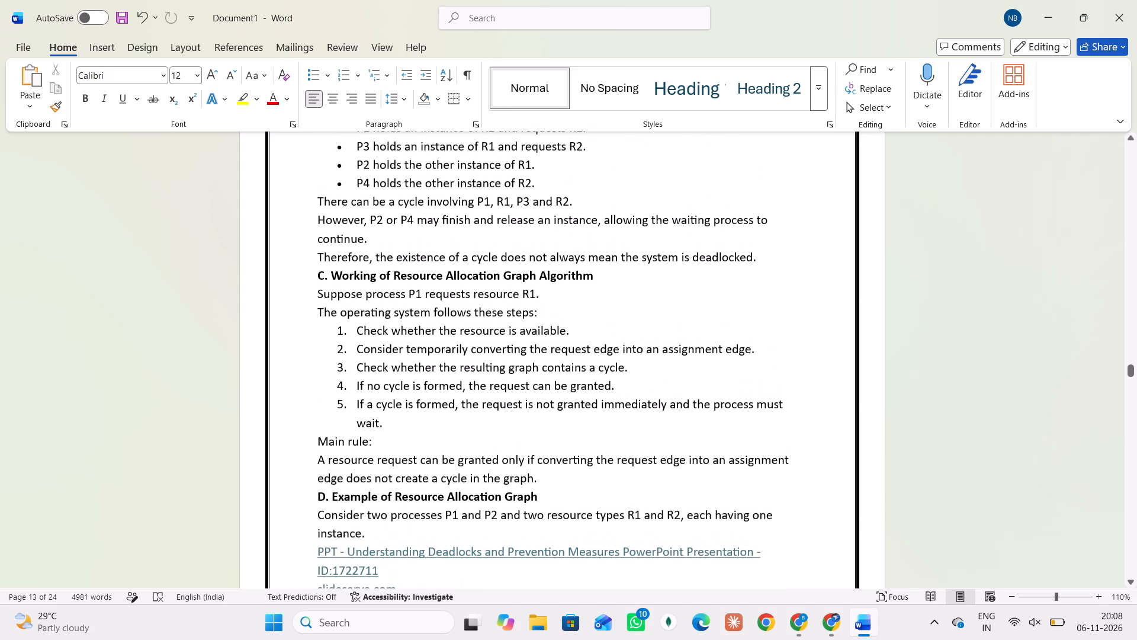
left_click_drag(385, 424, 311, 280)
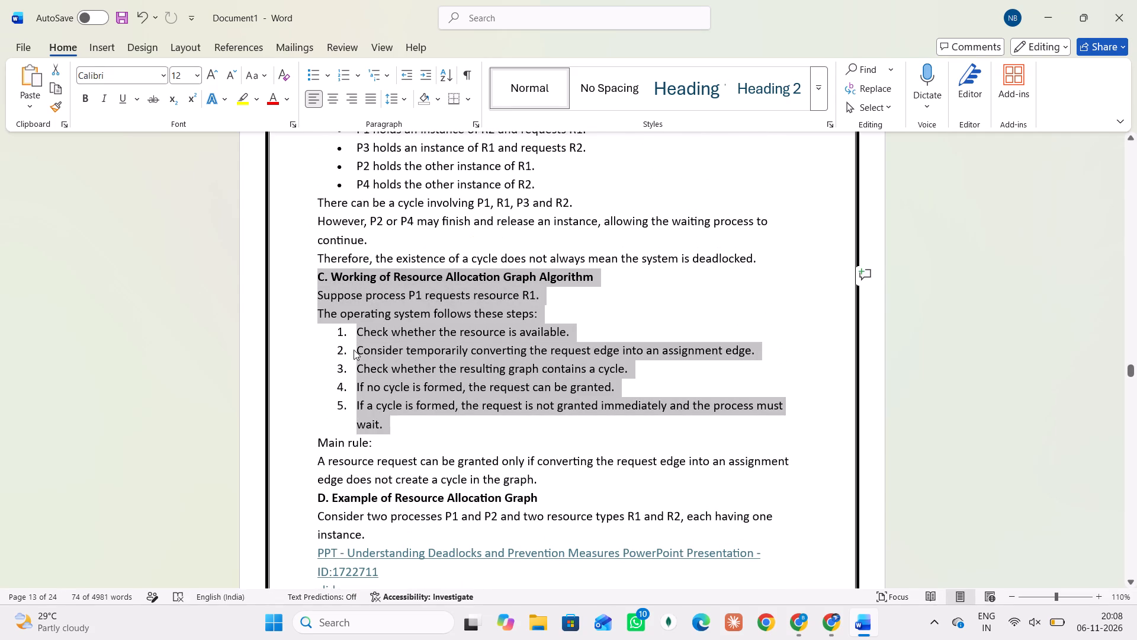
left_click_drag(548, 486, 327, 281)
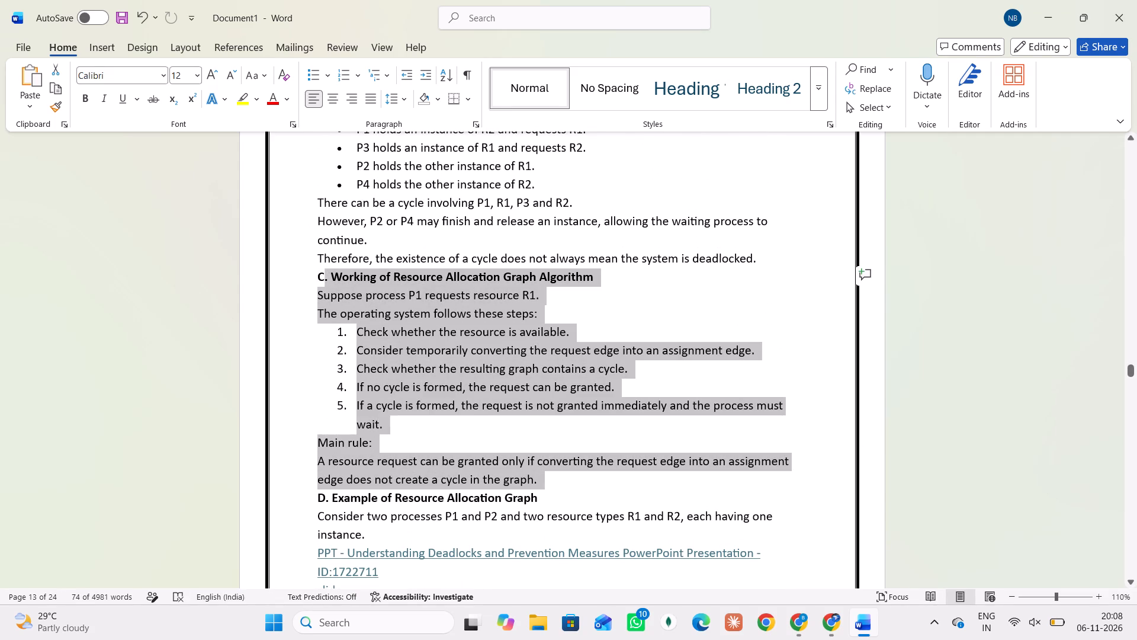
left_click_drag(327, 281, 315, 278)
key("ctrl+x")
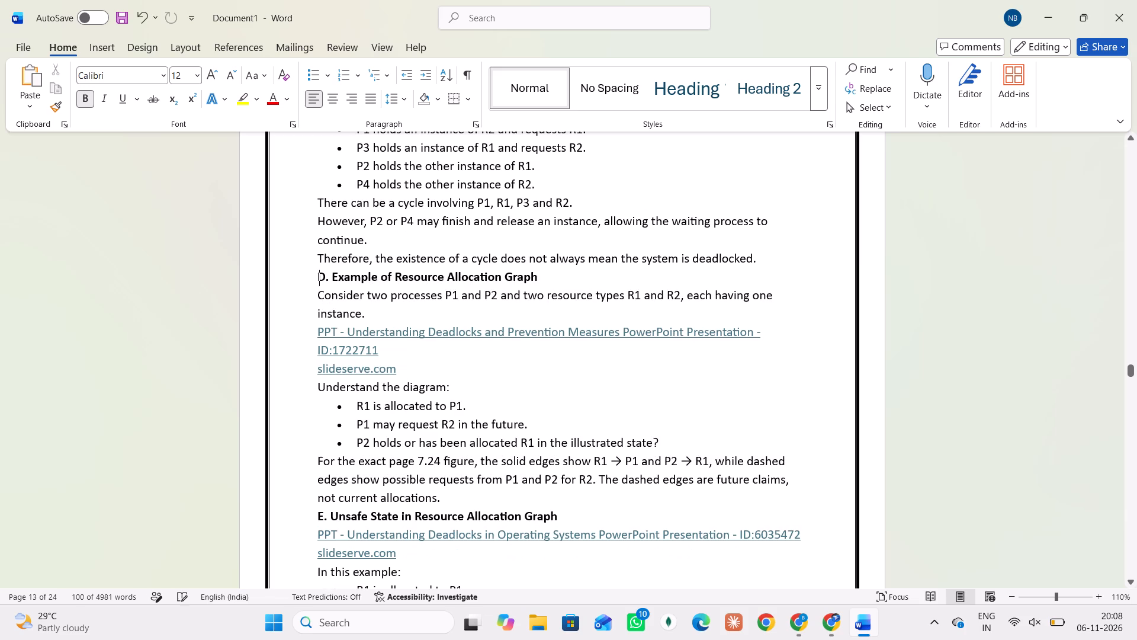
Paste the cut working-of-algorithm section below the last Claim Edge bullet, before the "Consider:" line.
scroll(388, 338, "up", 6)
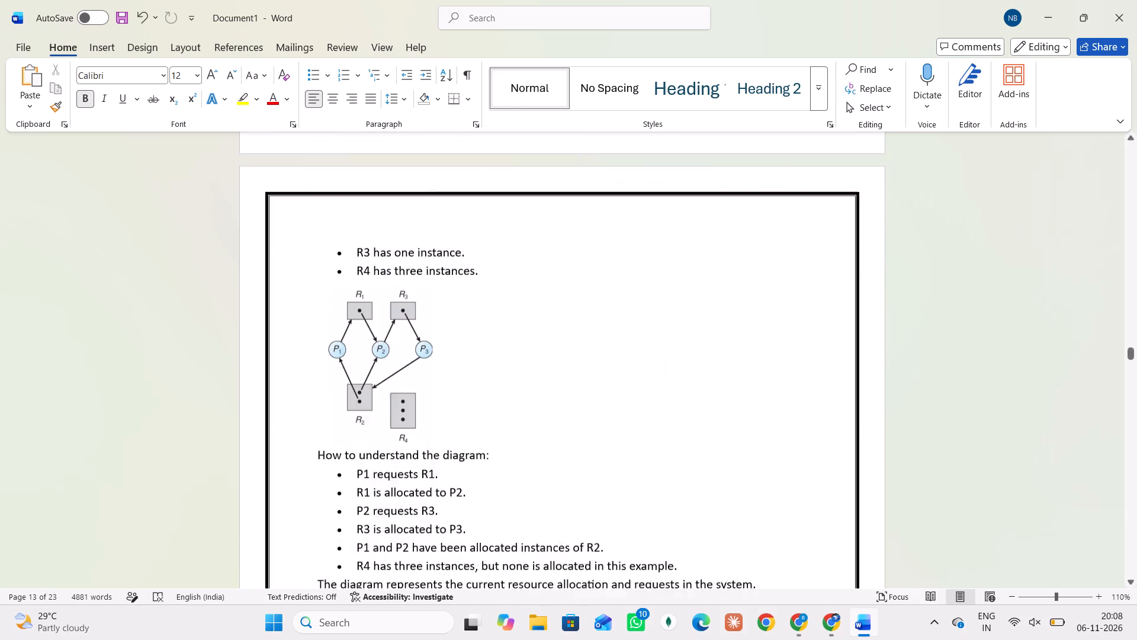
scroll(388, 338, "up", 1)
scroll(388, 338, "down", 1)
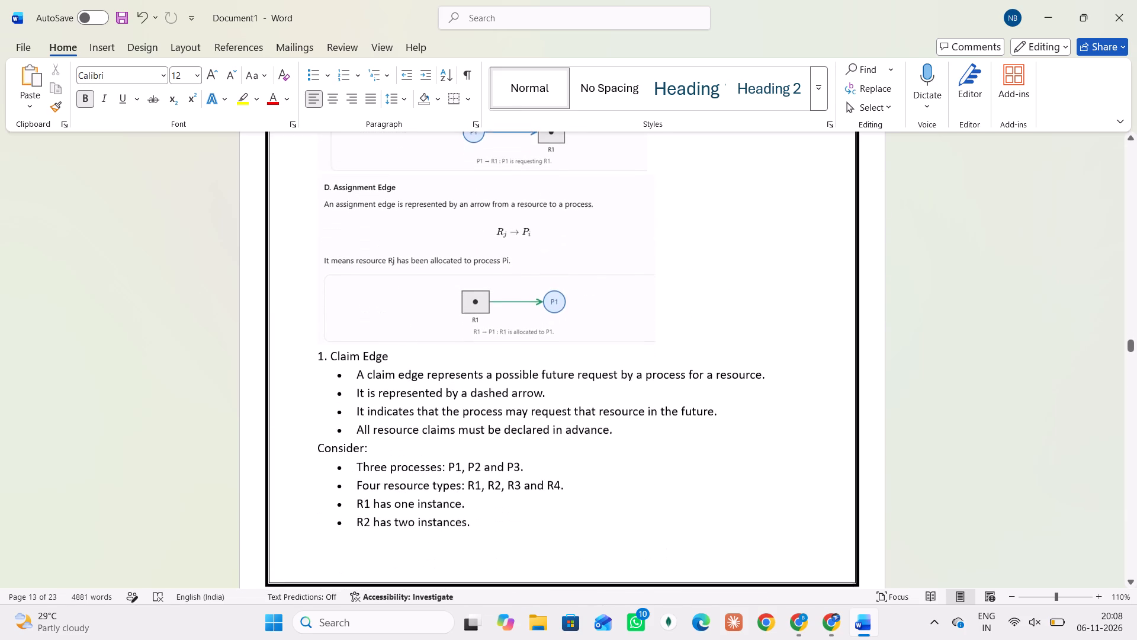
scroll(388, 338, "down", 1)
scroll(388, 338, "up", 1)
left_click(637, 313)
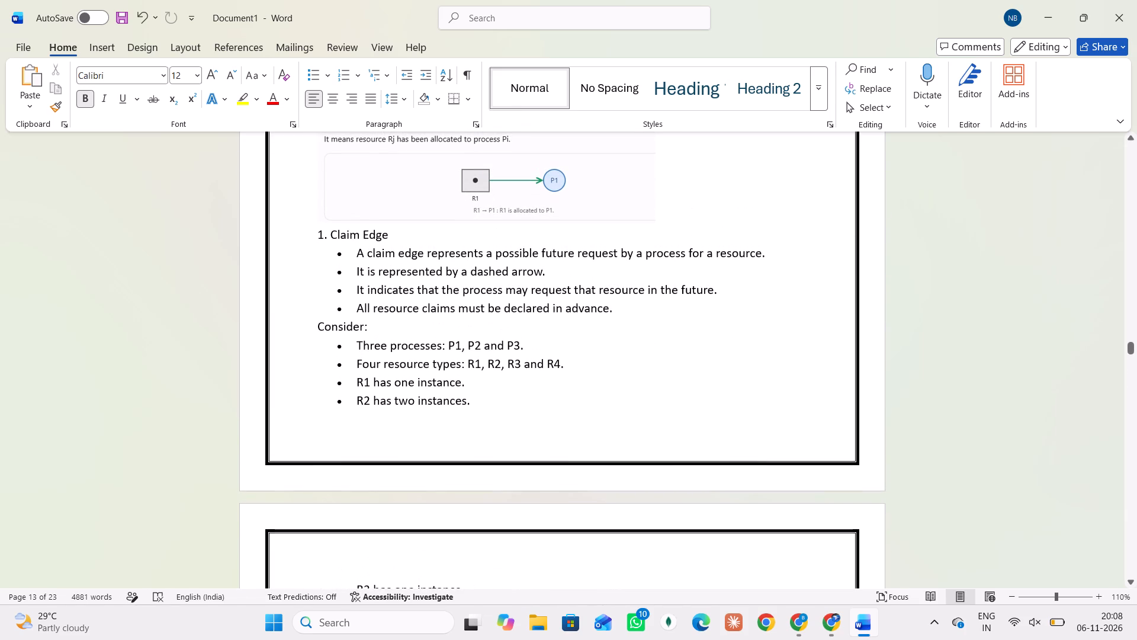
key("Return")
key("Return")
key("ctrl+v")
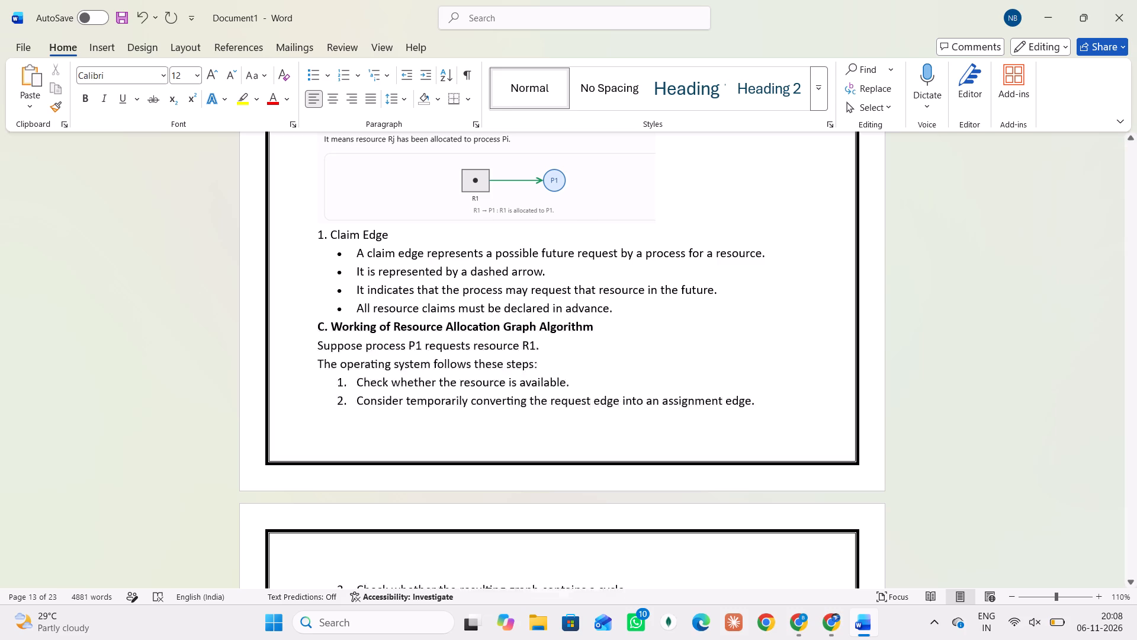
Delete the "D. Example of Resource Allocation Graph" section, from its heading through the last "Understand the diagram" bullet's text.
scroll(509, 323, "down", 2)
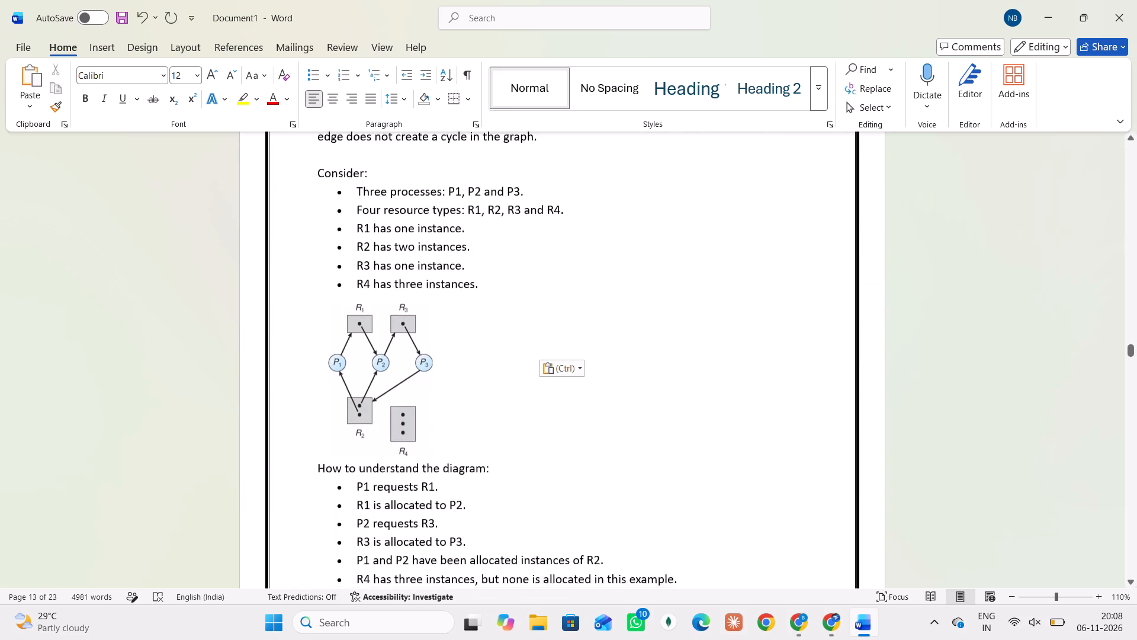
scroll(509, 323, "down", 6)
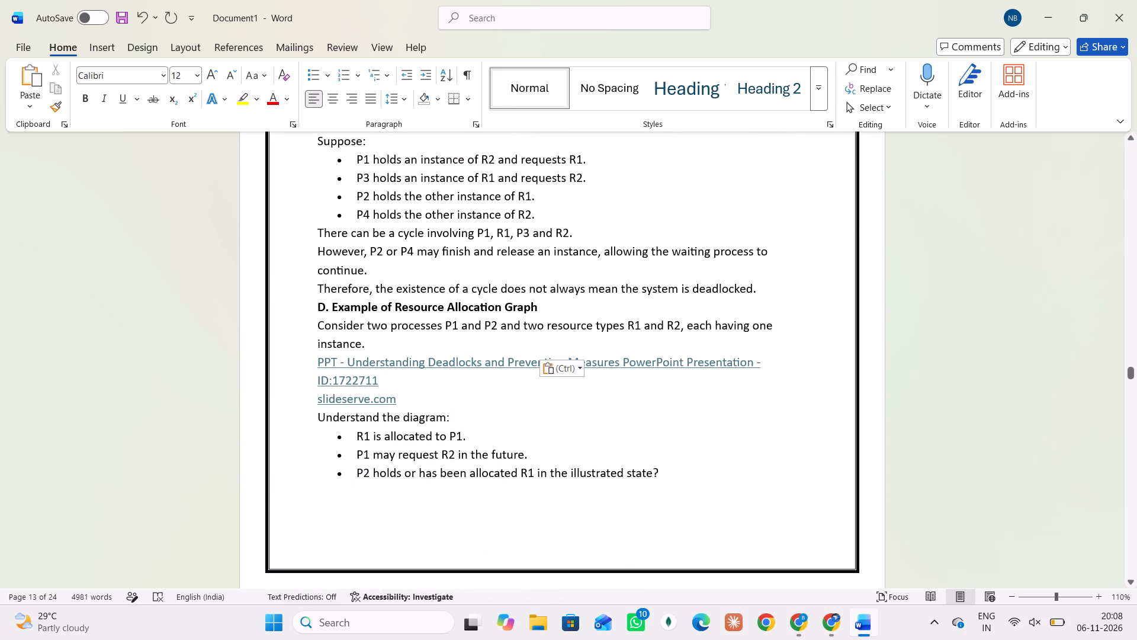
left_click_drag(317, 308, 648, 488)
key("BackSpace")
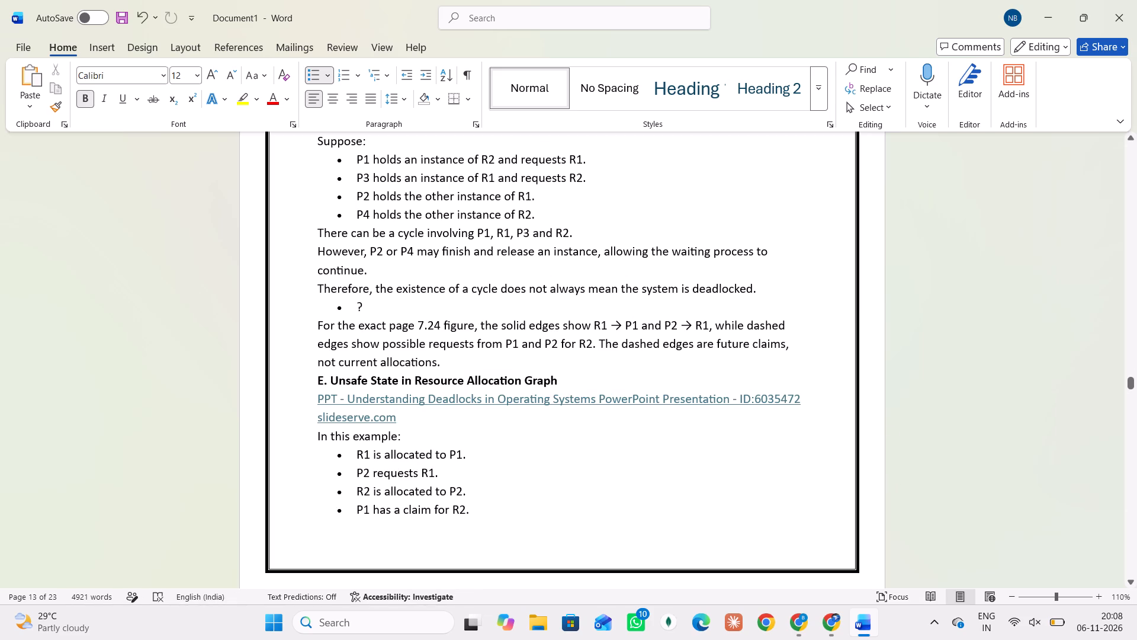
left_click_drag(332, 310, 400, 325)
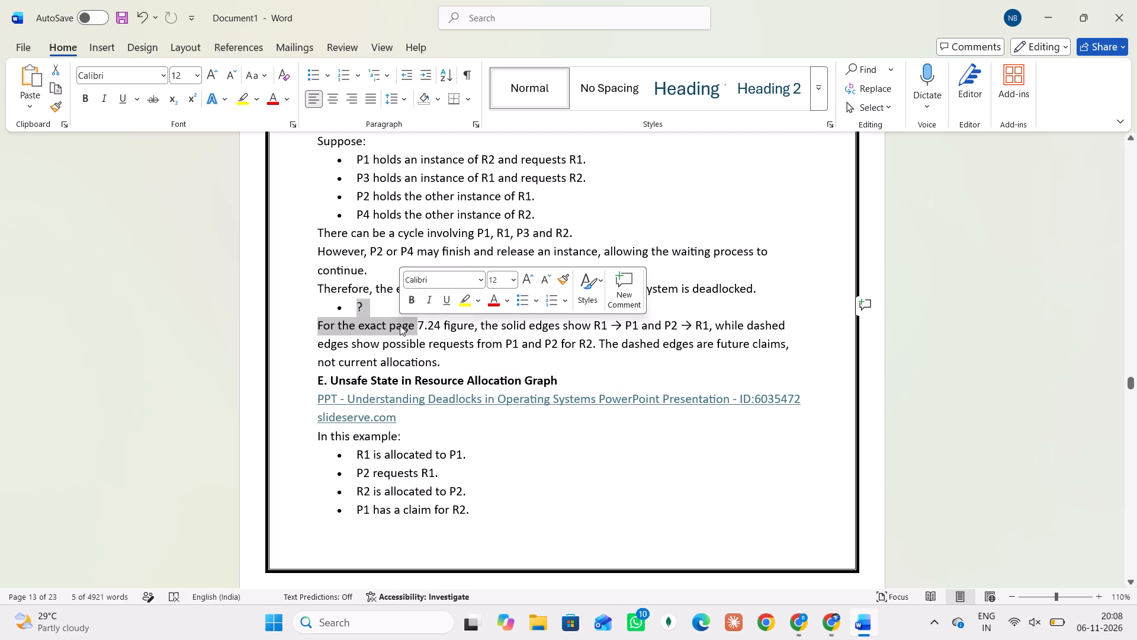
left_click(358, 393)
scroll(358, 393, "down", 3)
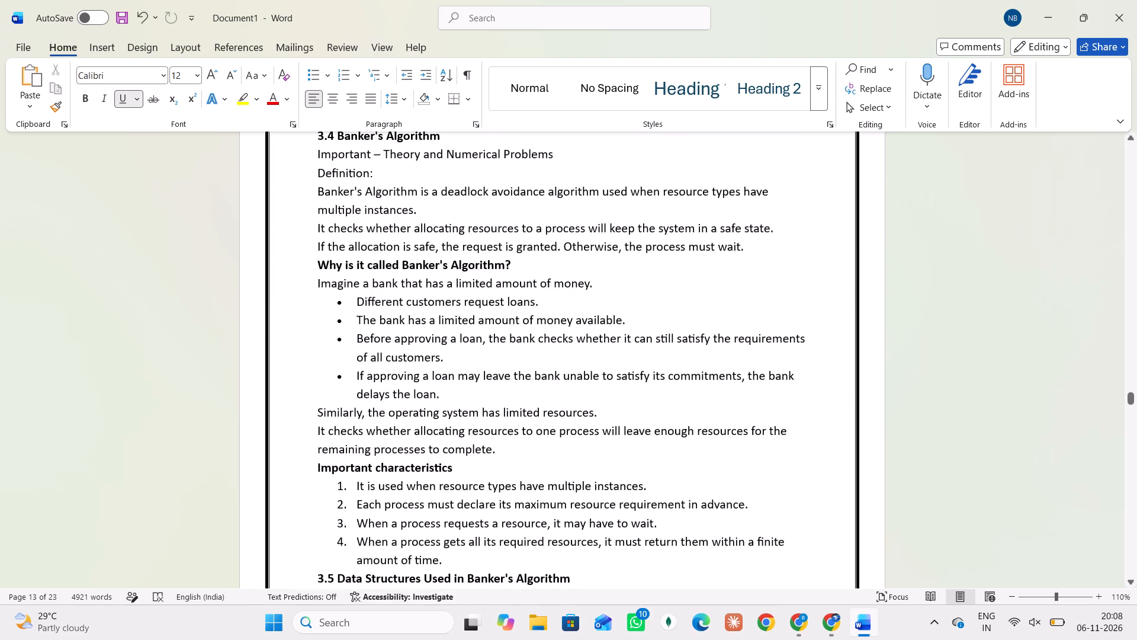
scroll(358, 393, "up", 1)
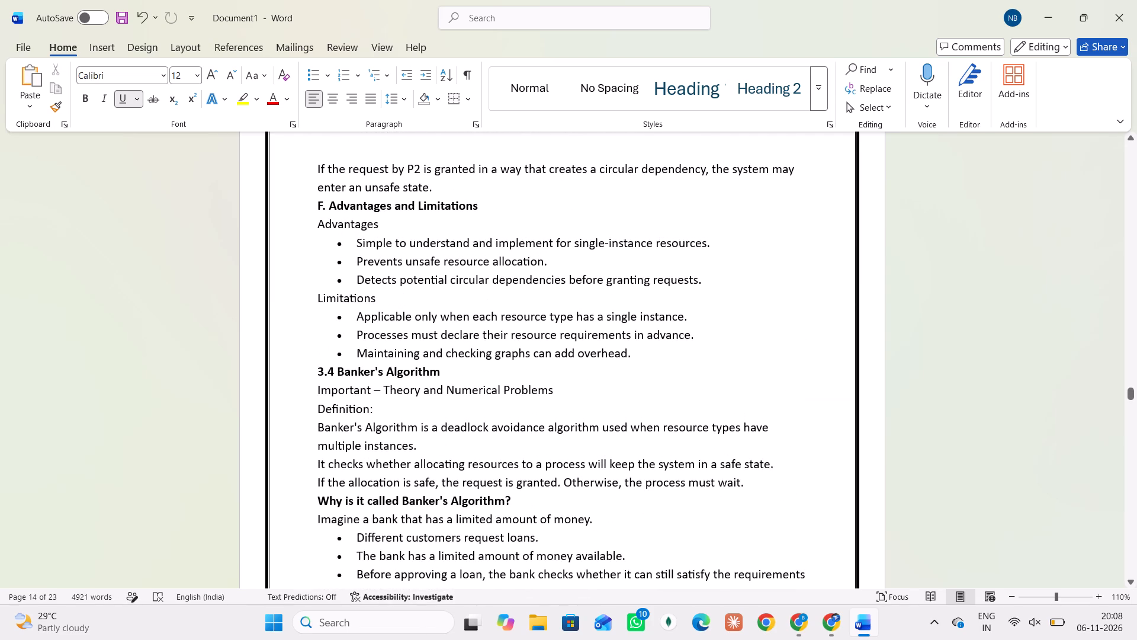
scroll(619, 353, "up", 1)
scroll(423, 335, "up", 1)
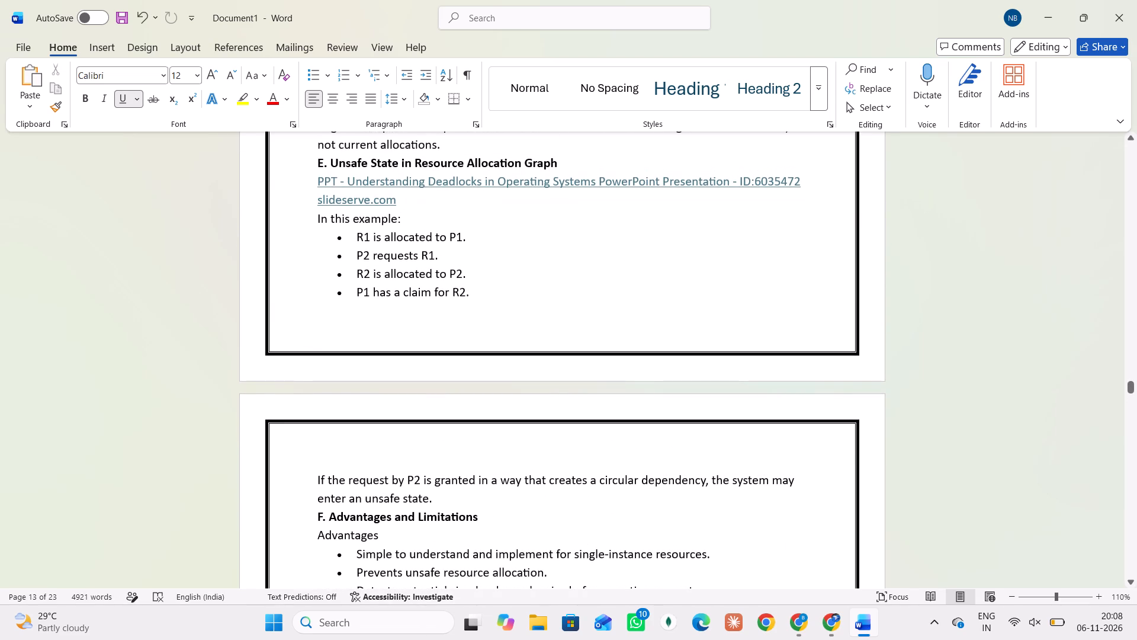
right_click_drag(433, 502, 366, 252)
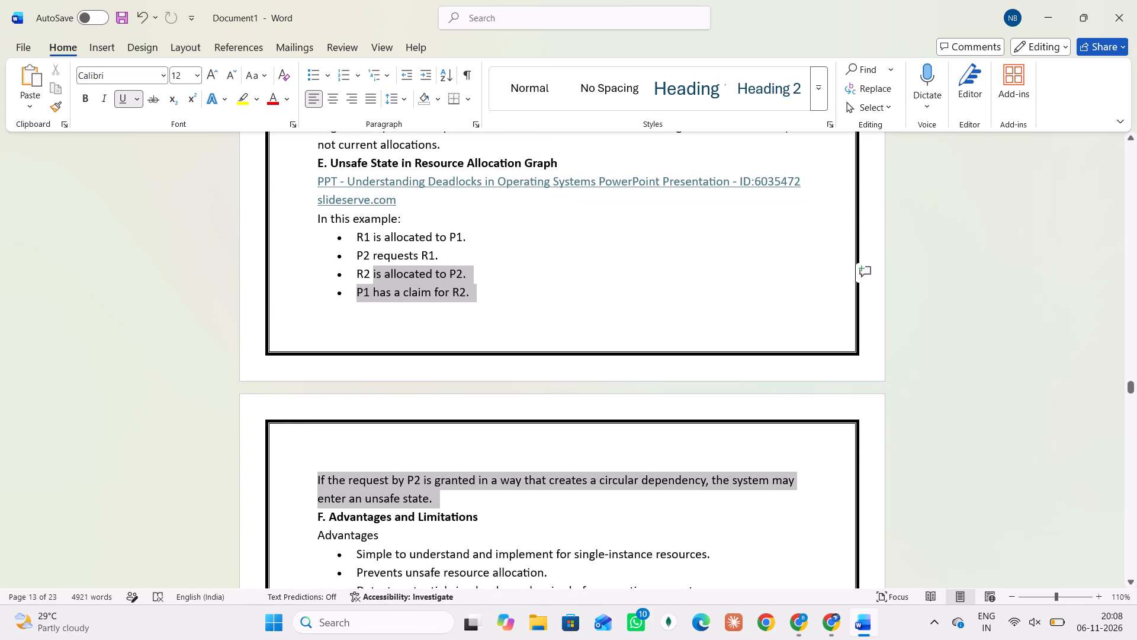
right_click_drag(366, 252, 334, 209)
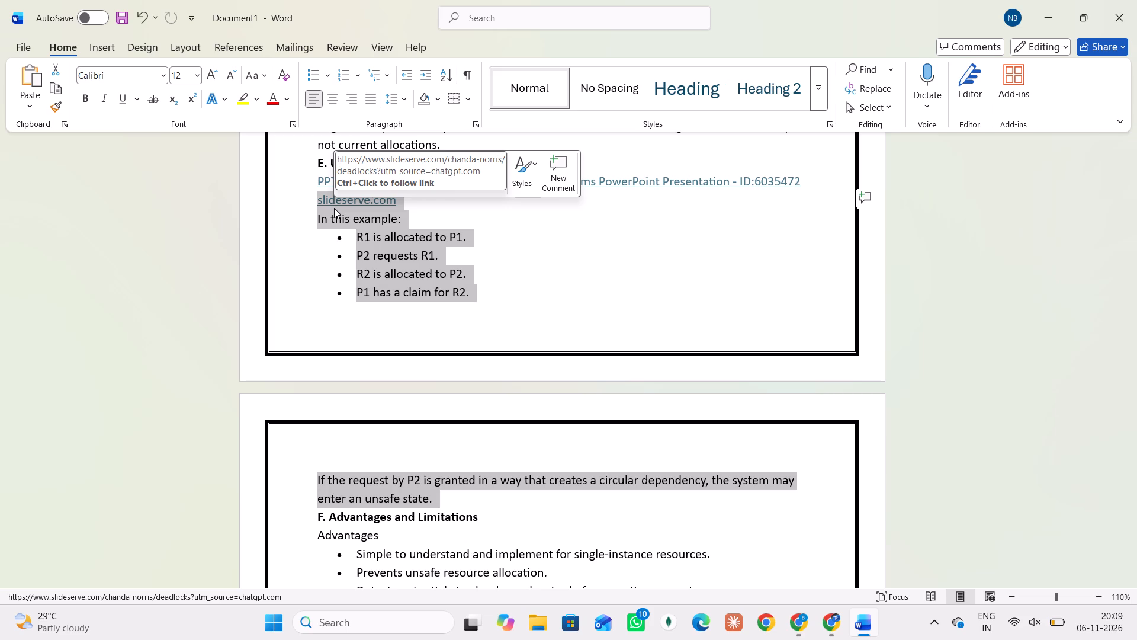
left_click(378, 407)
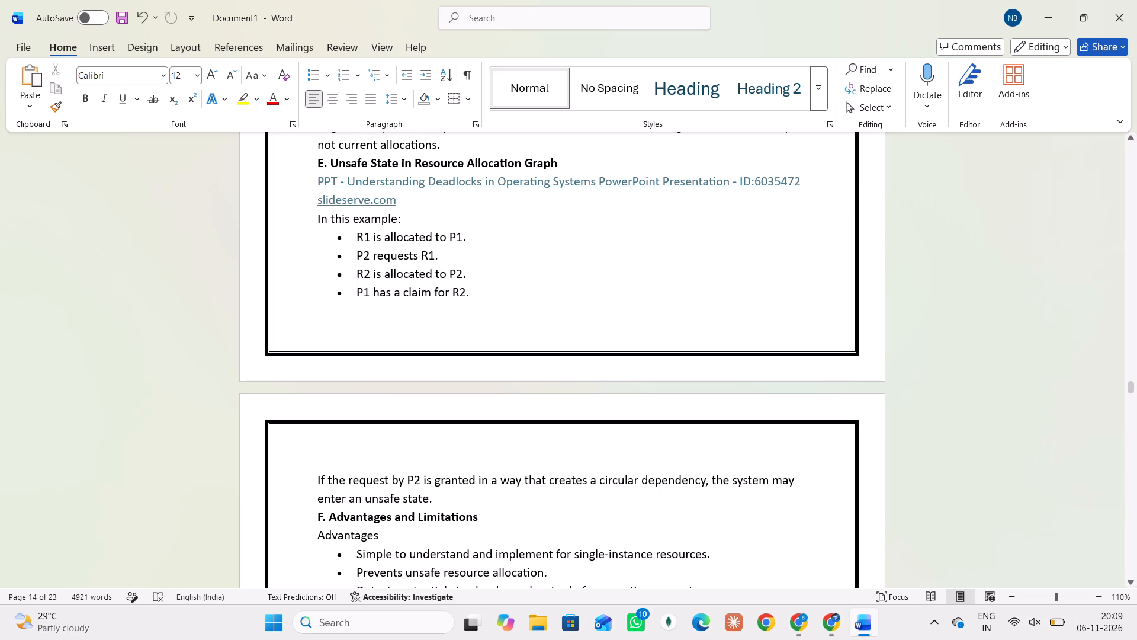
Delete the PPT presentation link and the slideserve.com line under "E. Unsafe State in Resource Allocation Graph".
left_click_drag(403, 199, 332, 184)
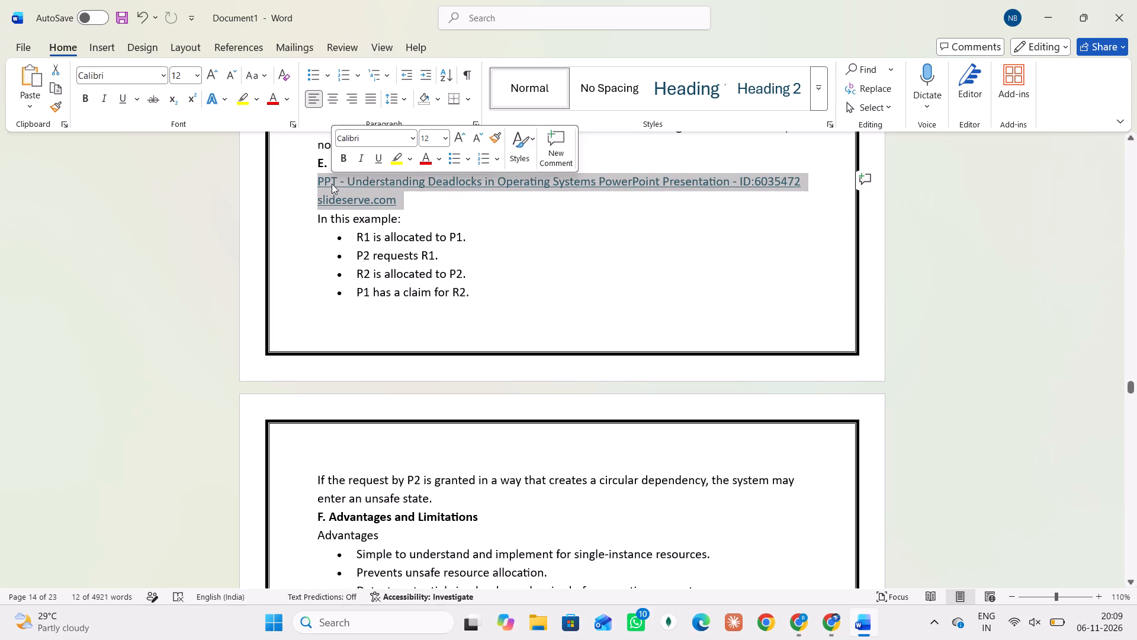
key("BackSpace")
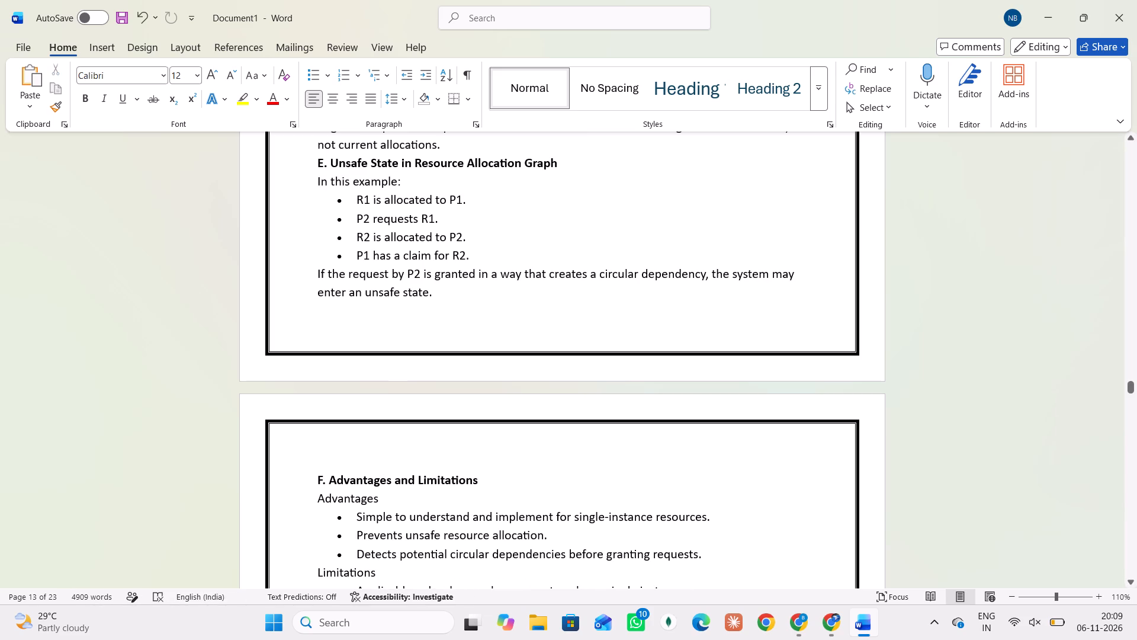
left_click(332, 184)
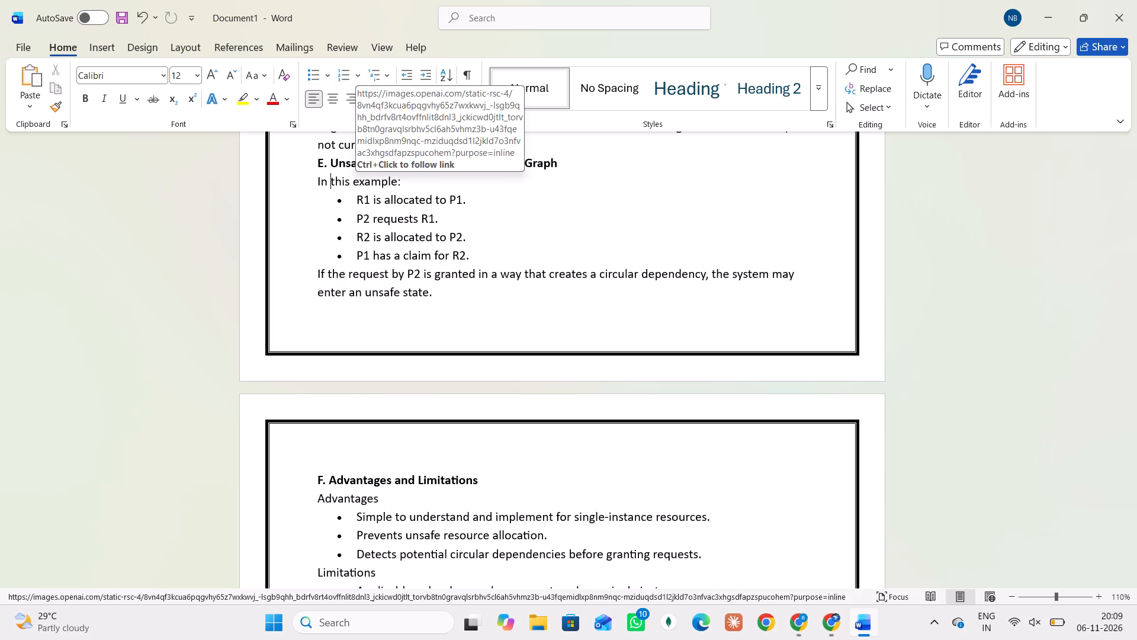
Delete the entire "E. Unsafe State in Resource Allocation Graph" section, including its heading, bullets and closing sentence.
scroll(426, 269, "up", 1)
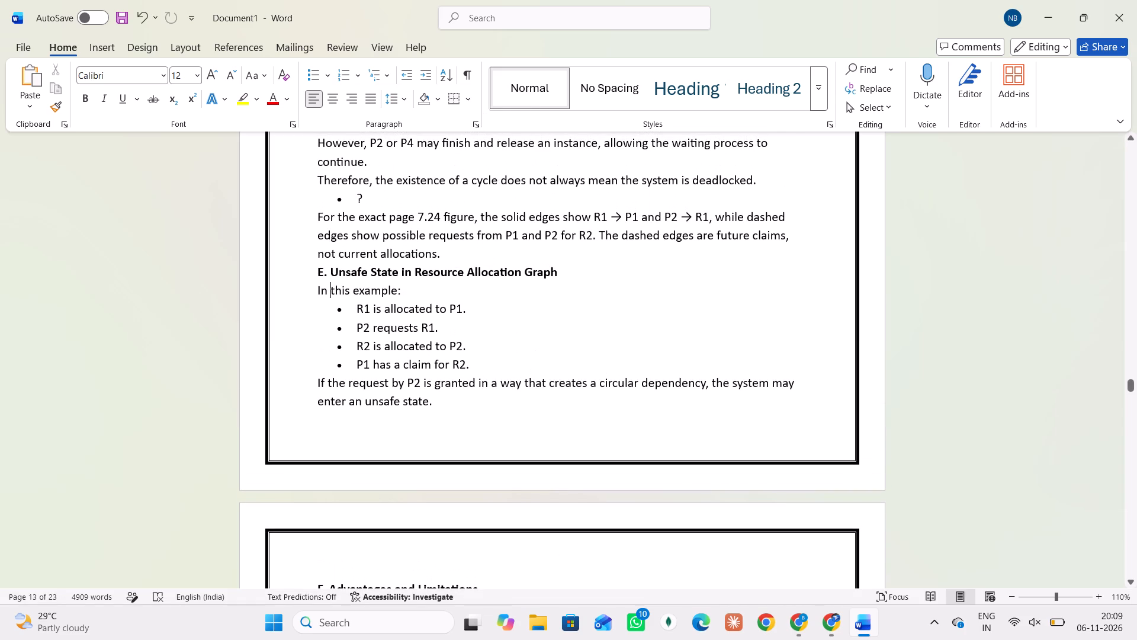
left_click(448, 401)
left_click_drag(448, 401, 316, 273)
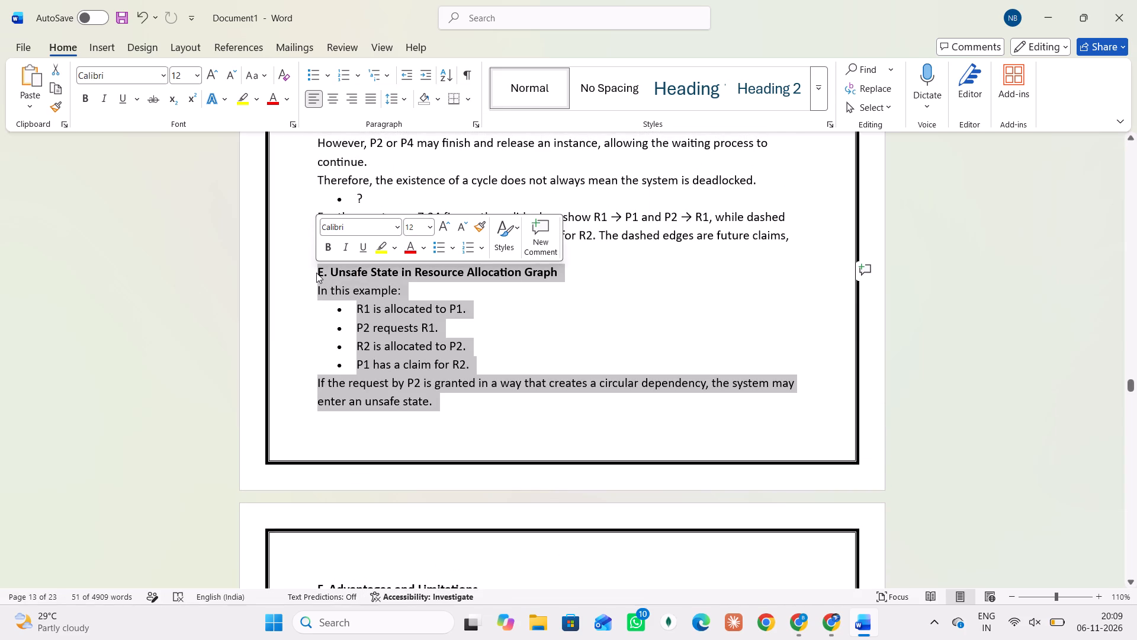
key("BackSpace")
Delete the leftover "?" bullet and the paragraph about the page 7.24 figure above "F. Advantages and Limitations".
scroll(316, 273, "up", 1)
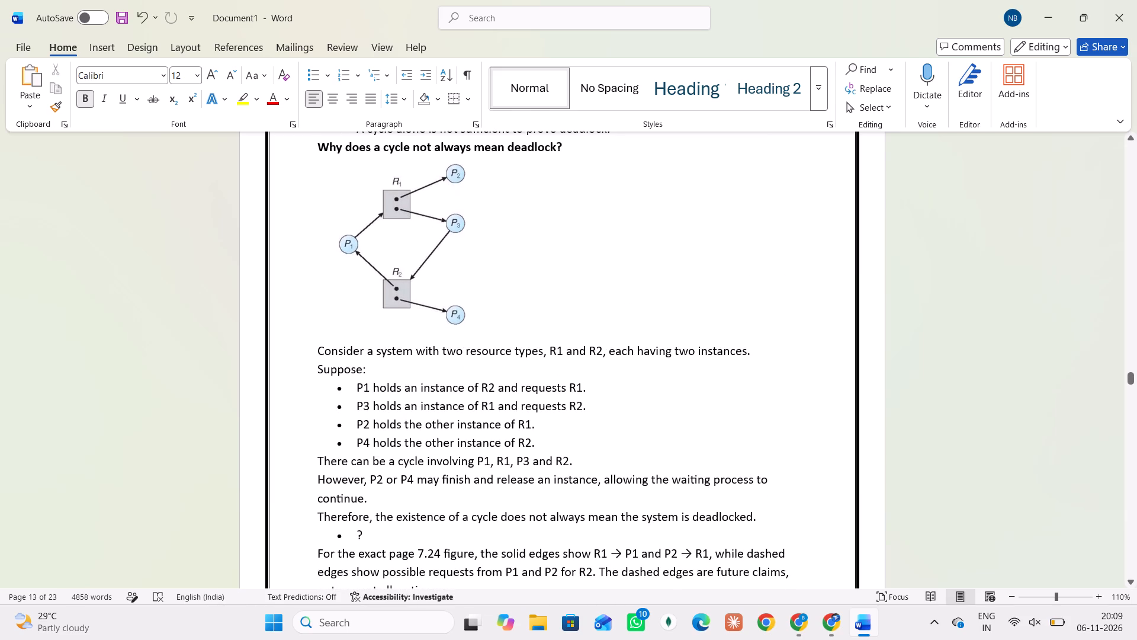
scroll(387, 560, "down", 1)
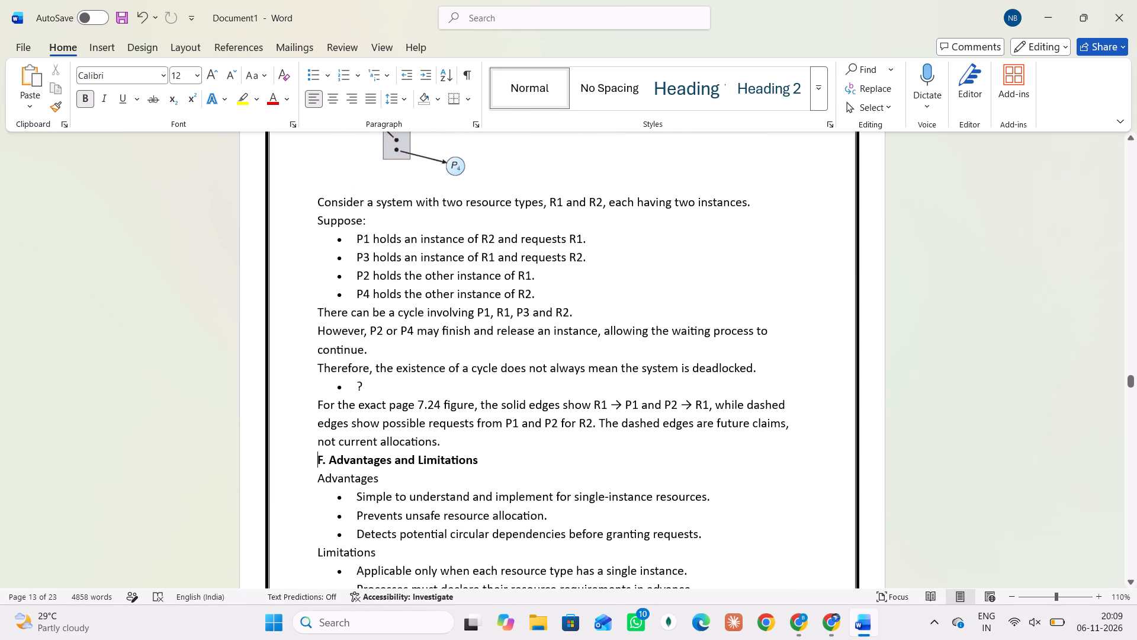
left_click_drag(451, 443, 322, 392)
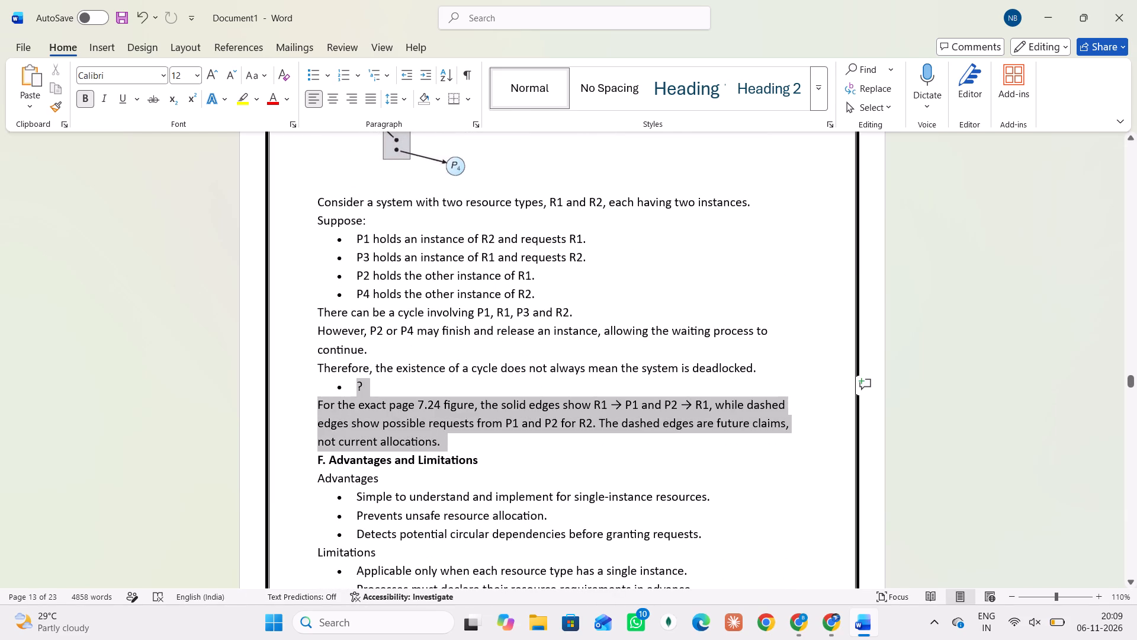
left_click_drag(322, 392, 321, 392)
key("BackSpace")
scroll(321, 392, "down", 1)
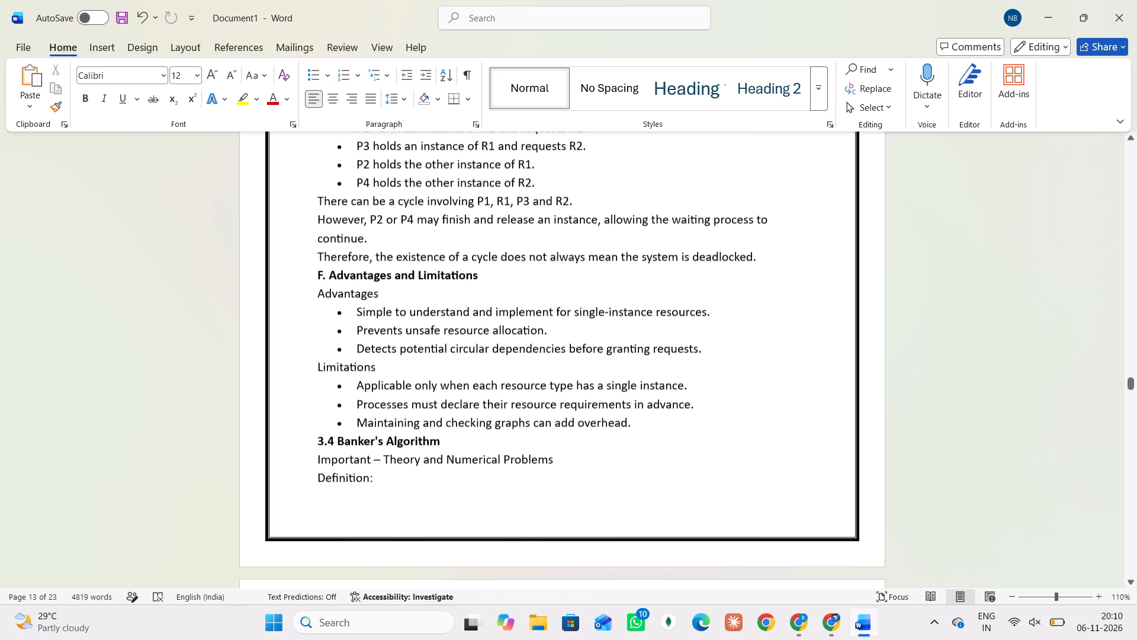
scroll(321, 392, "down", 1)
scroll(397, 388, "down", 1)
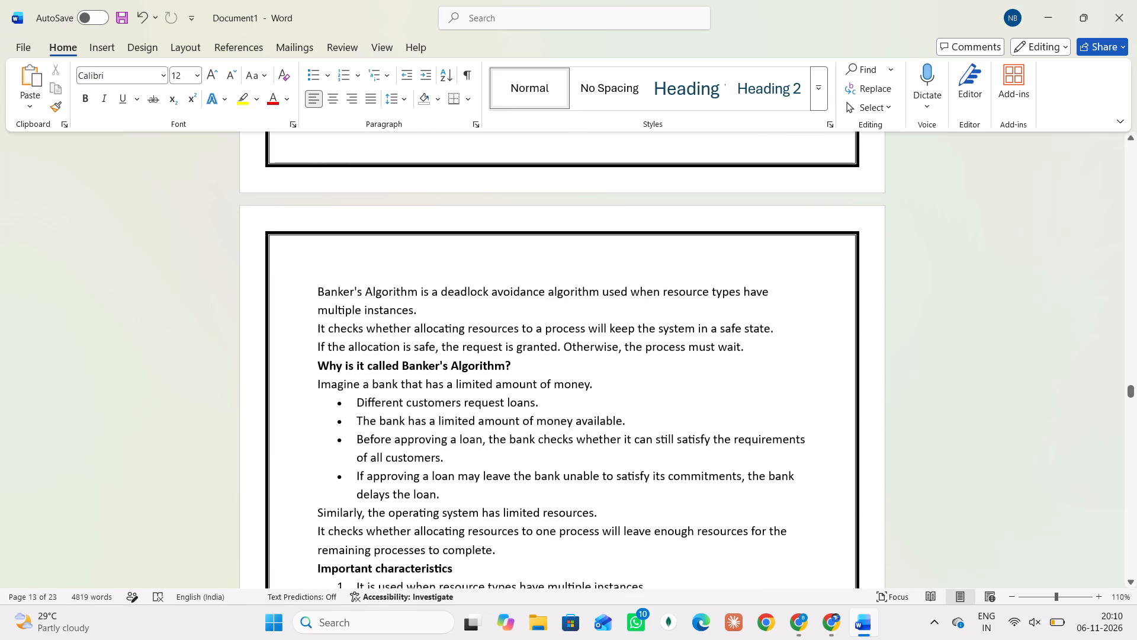
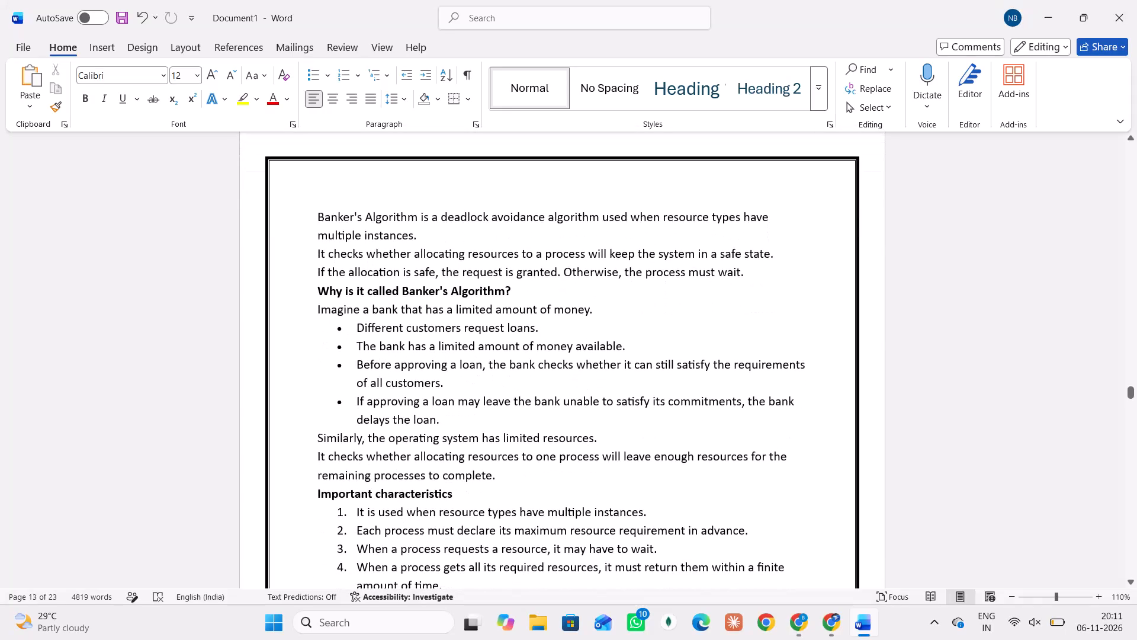
Switch to the ChatGPT chat and capture a snip of the rendered Available = [3, 3, 2] equation in section 3.5.
scroll(437, 320, "down", 1)
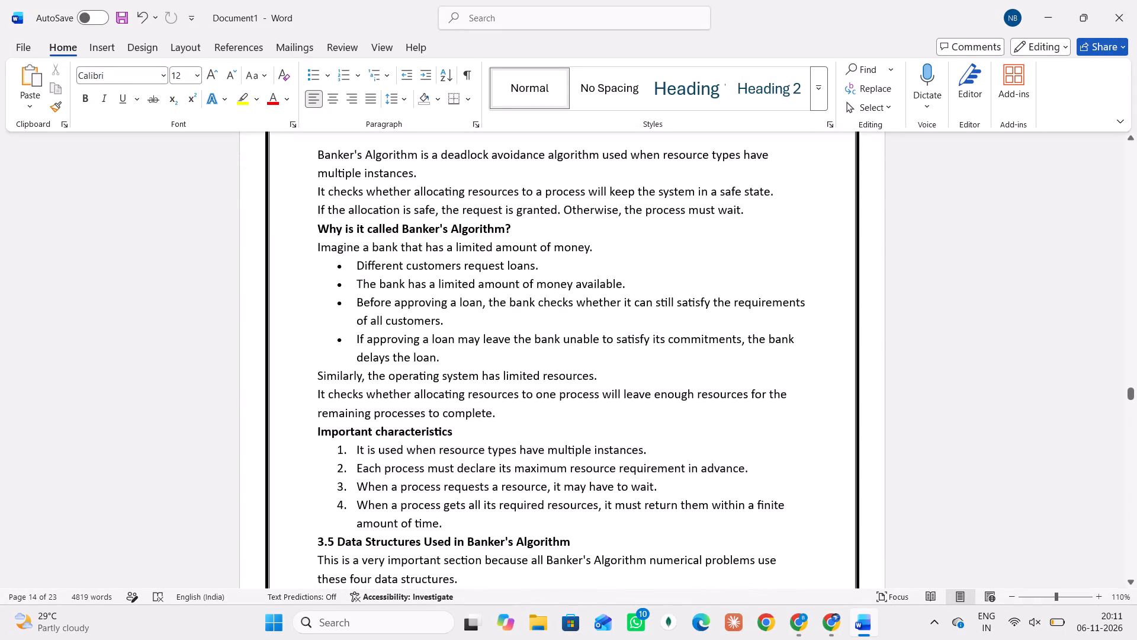
scroll(532, 424, "down", 1)
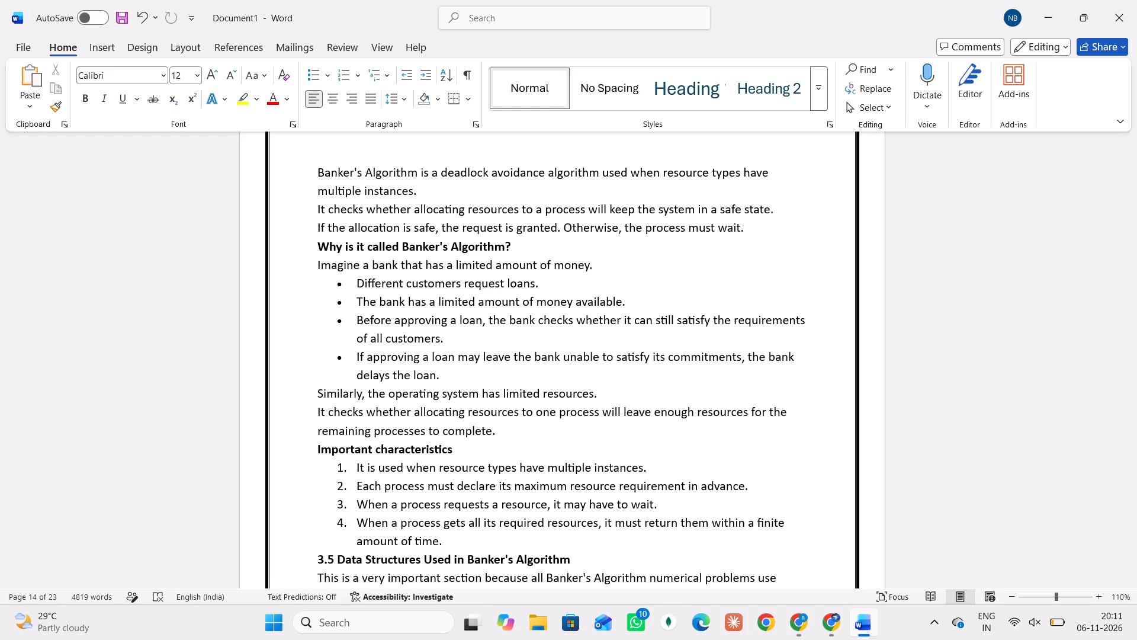
scroll(492, 361, "down", 2)
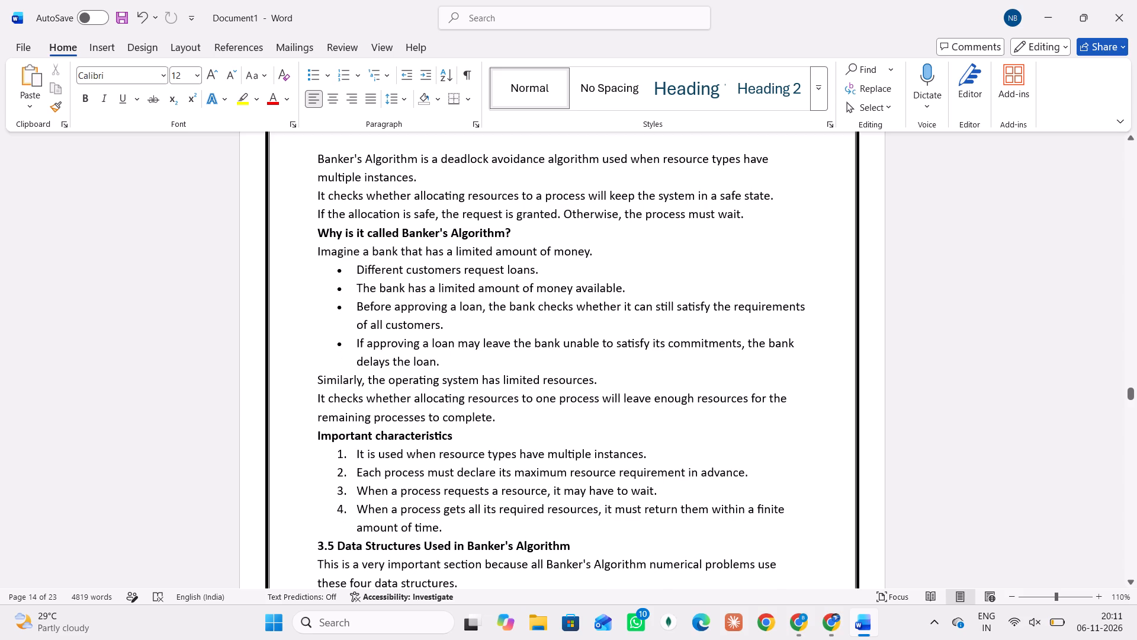
scroll(537, 395, "down", 1)
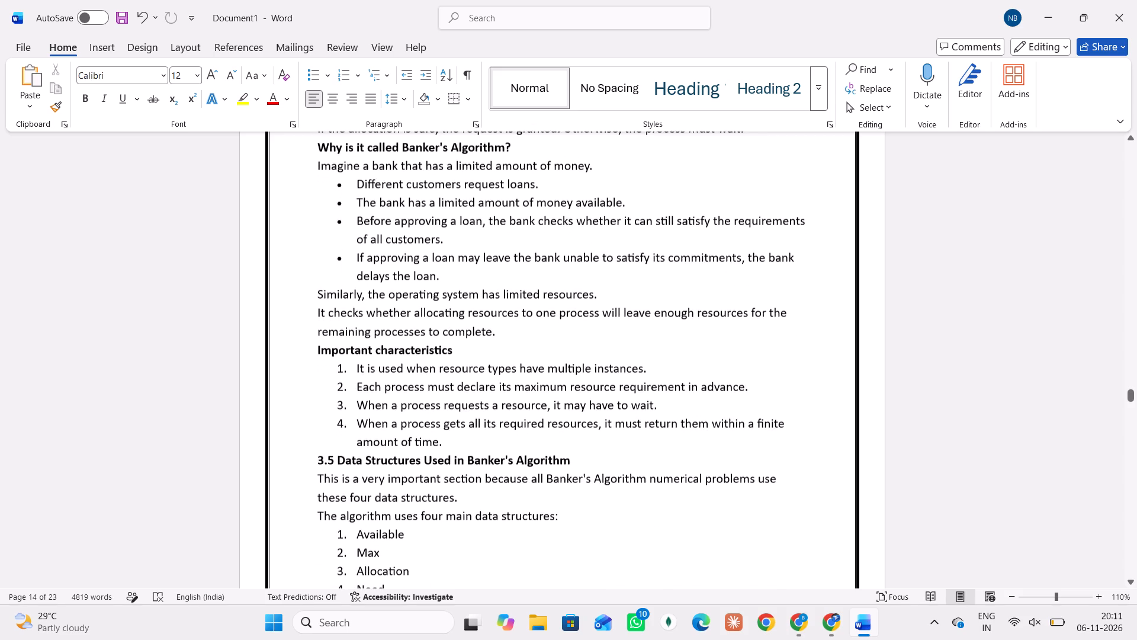
scroll(537, 395, "down", 1)
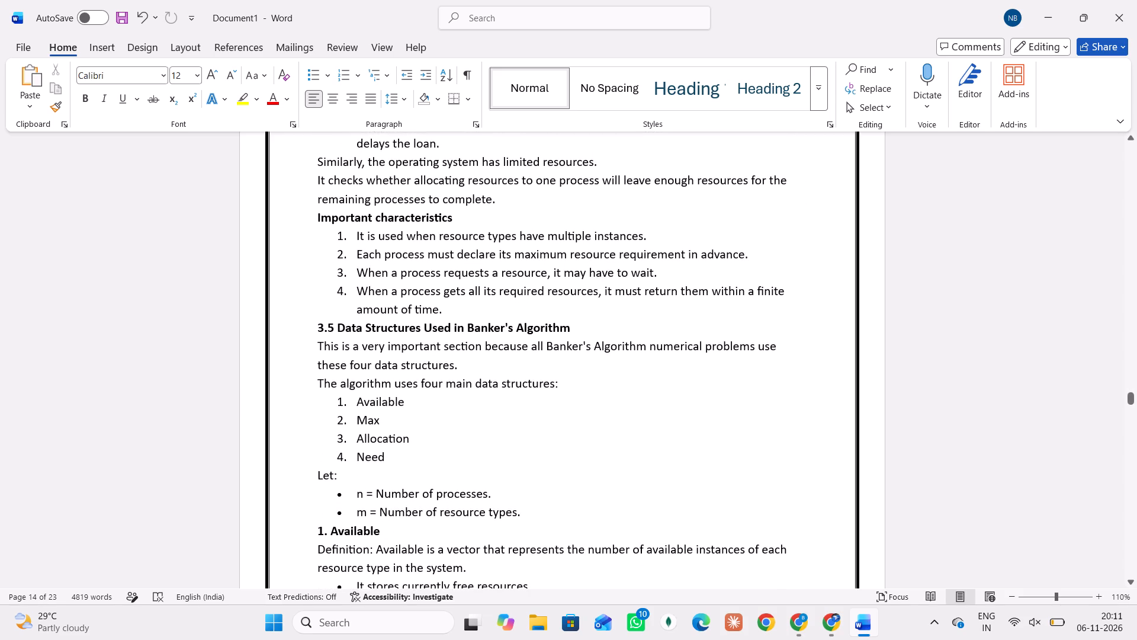
scroll(483, 467, "down", 1)
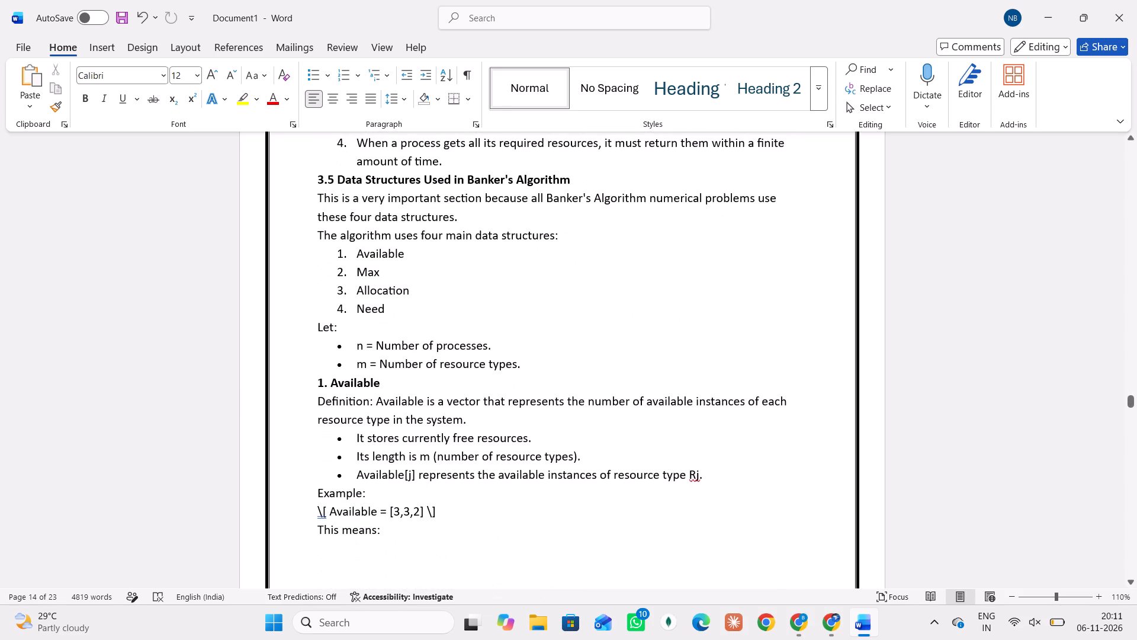
scroll(504, 466, "down", 1)
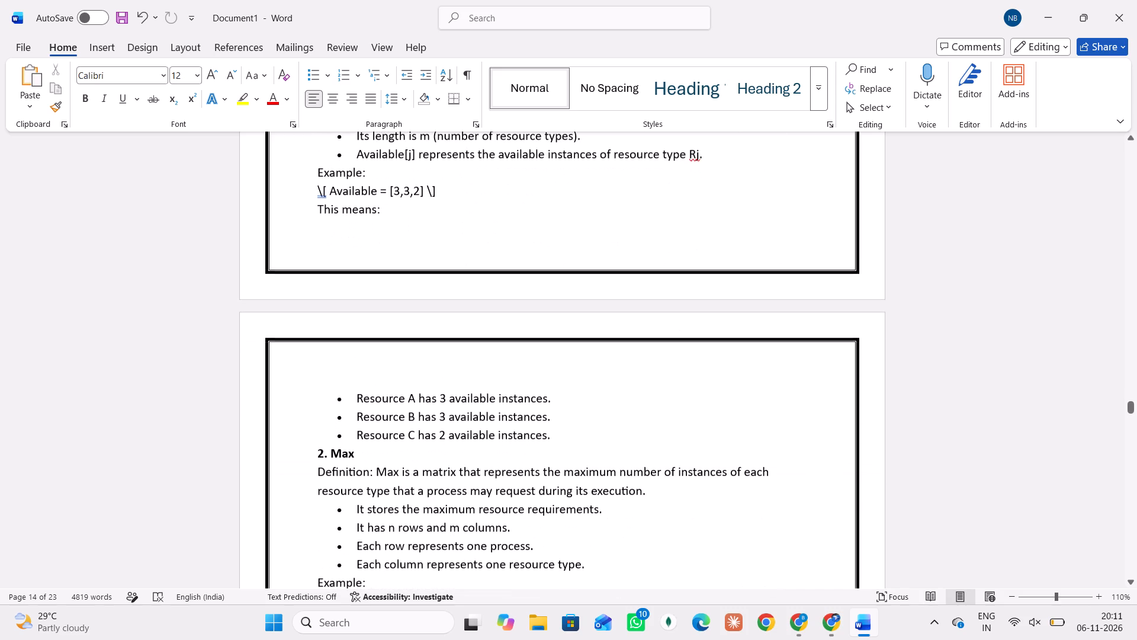
key("alt+Tab")
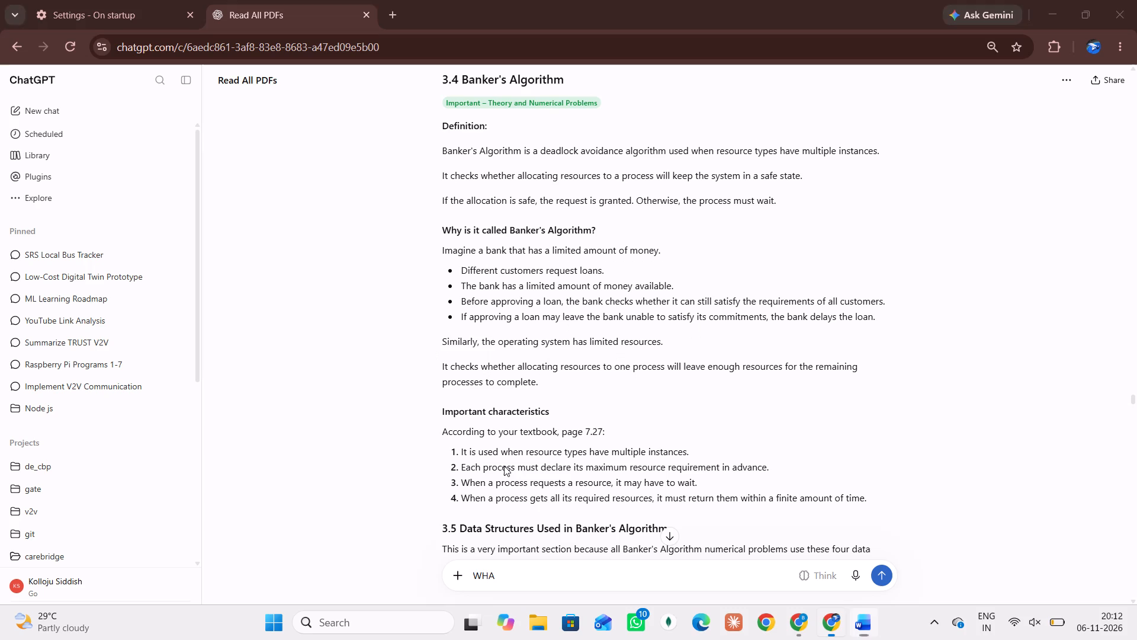
scroll(535, 413, "down", 3)
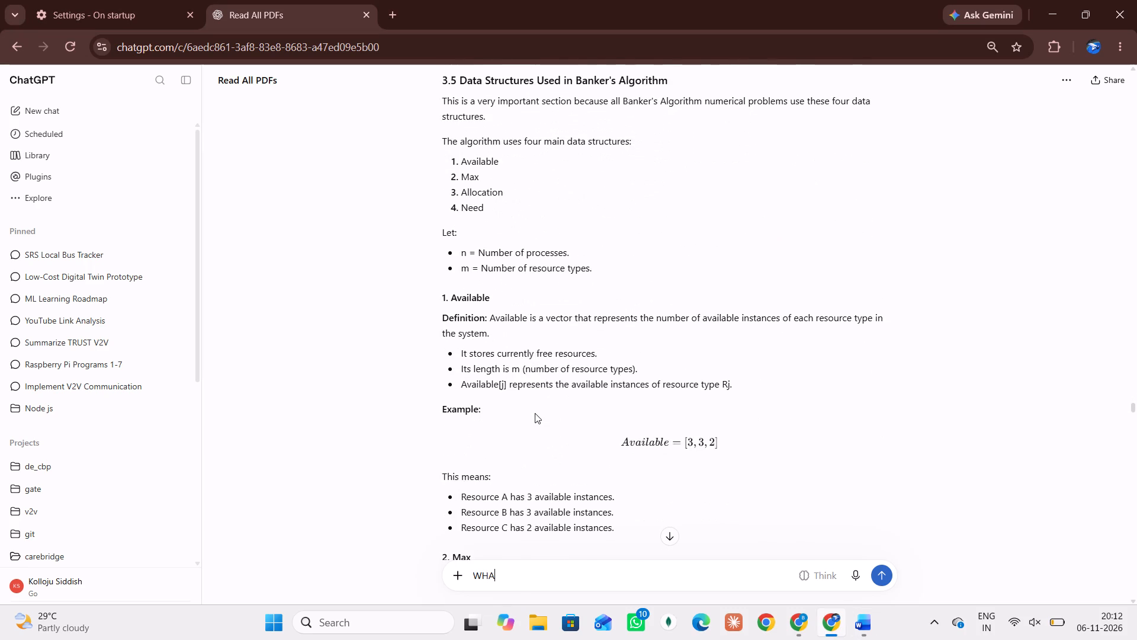
scroll(535, 413, "down", 2)
key("shift+super+s")
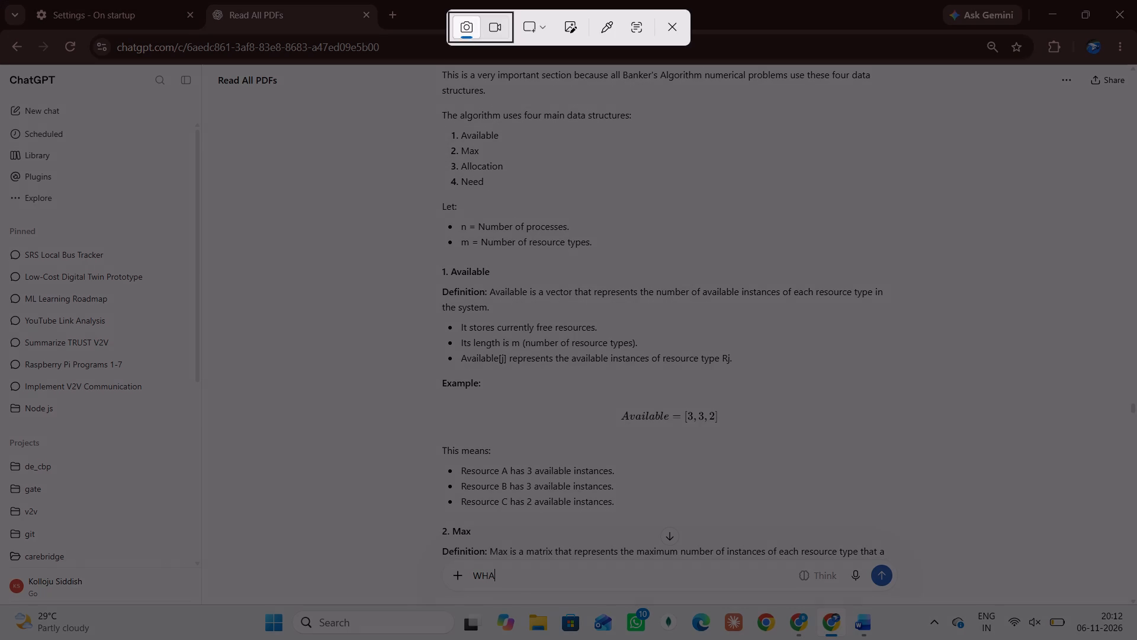
left_click_drag(613, 398, 734, 430)
In the Word notes, replace the raw Available = [3,3,2] code line with the captured equation image, keeping "This means:" on its own line.
key("alt+Tab")
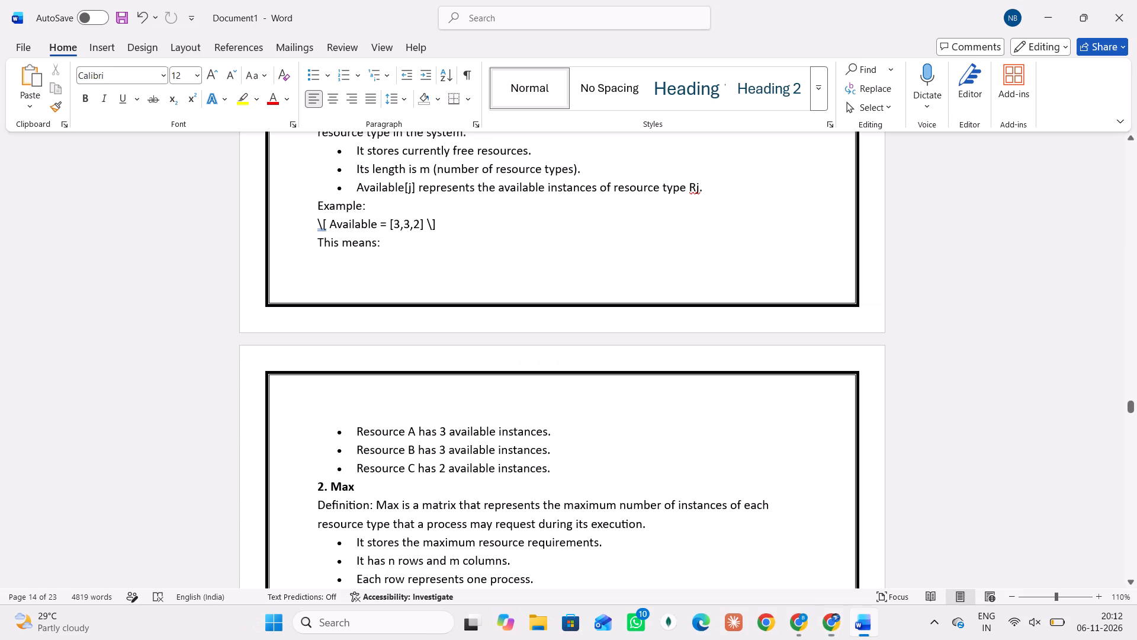
left_click_drag(448, 222, 333, 227)
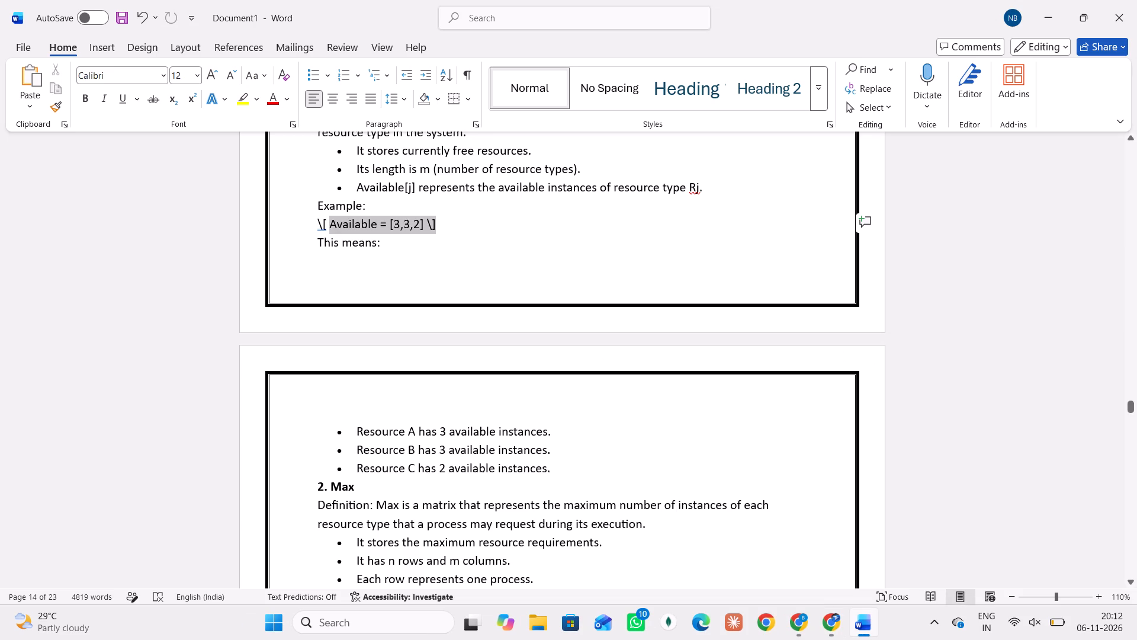
left_click_drag(333, 227, 309, 225)
key("ctrl+v")
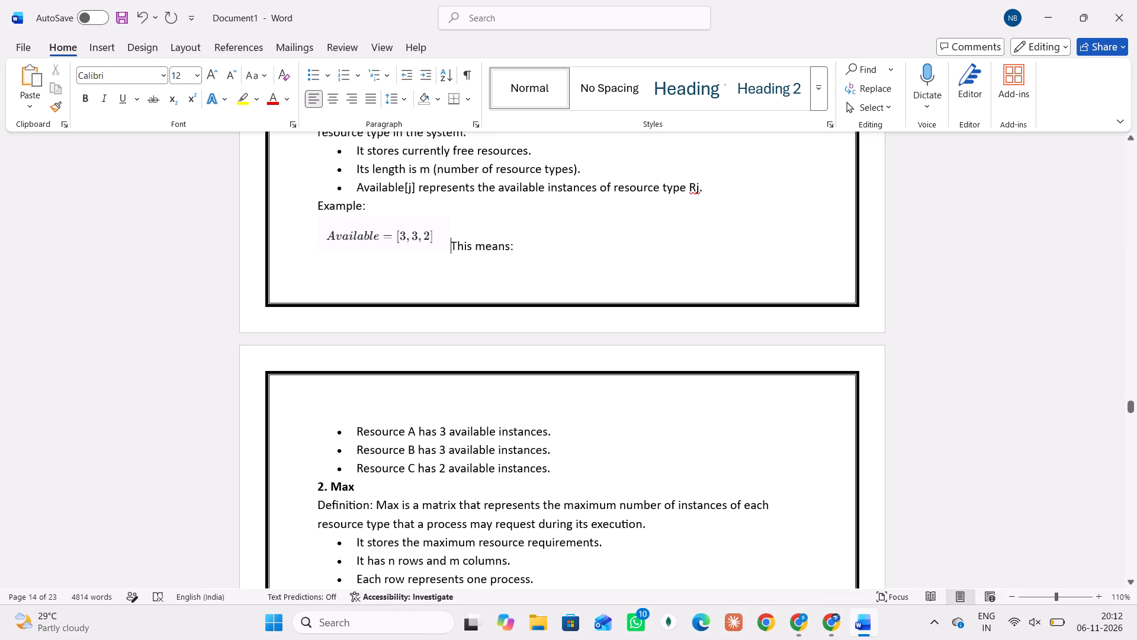
key("Return")
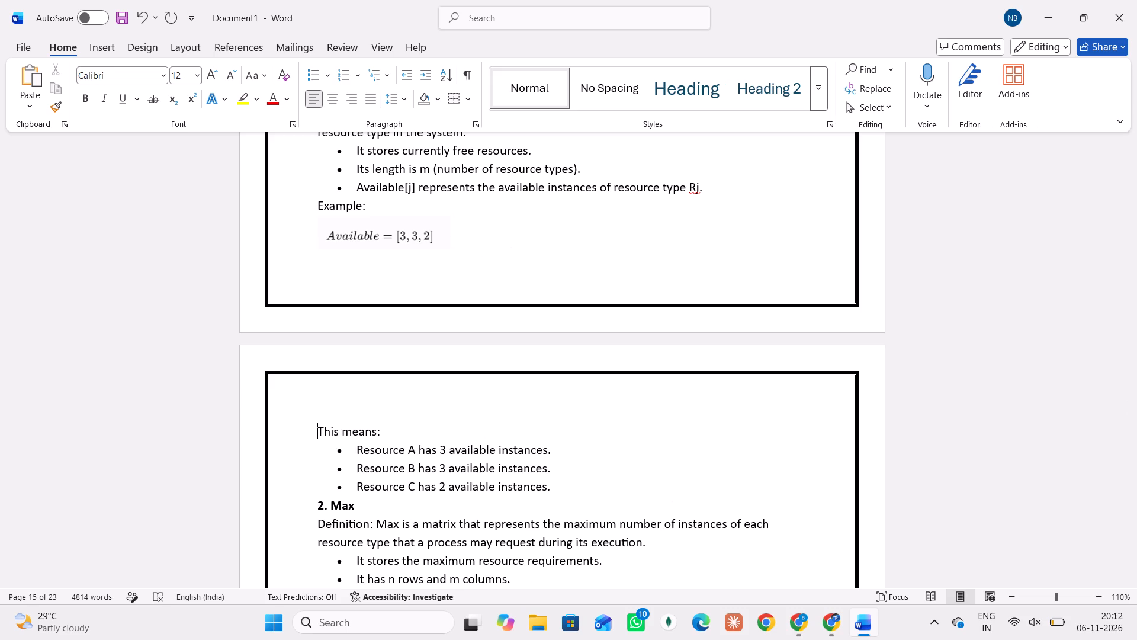
scroll(492, 374, "down", 1)
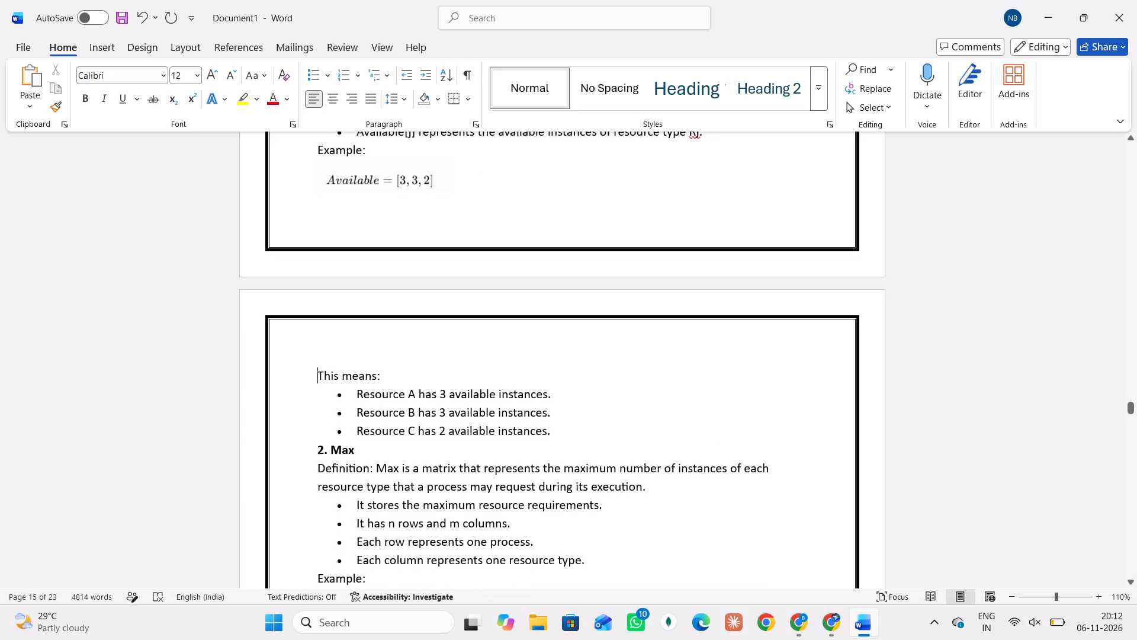
scroll(511, 502, "down", 3)
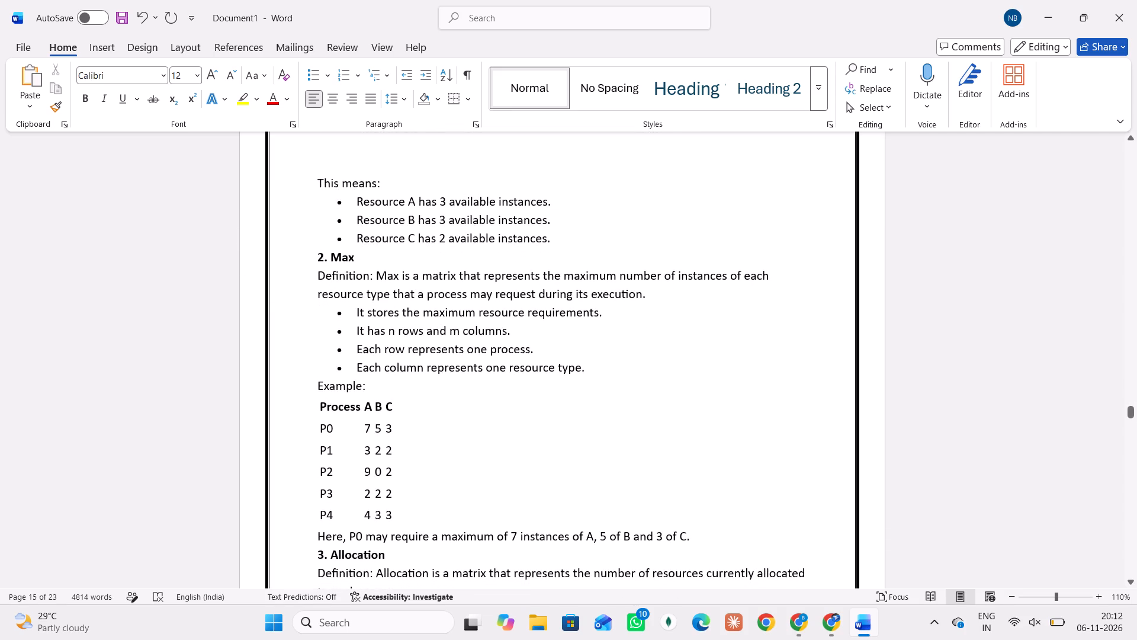
scroll(511, 502, "down", 2)
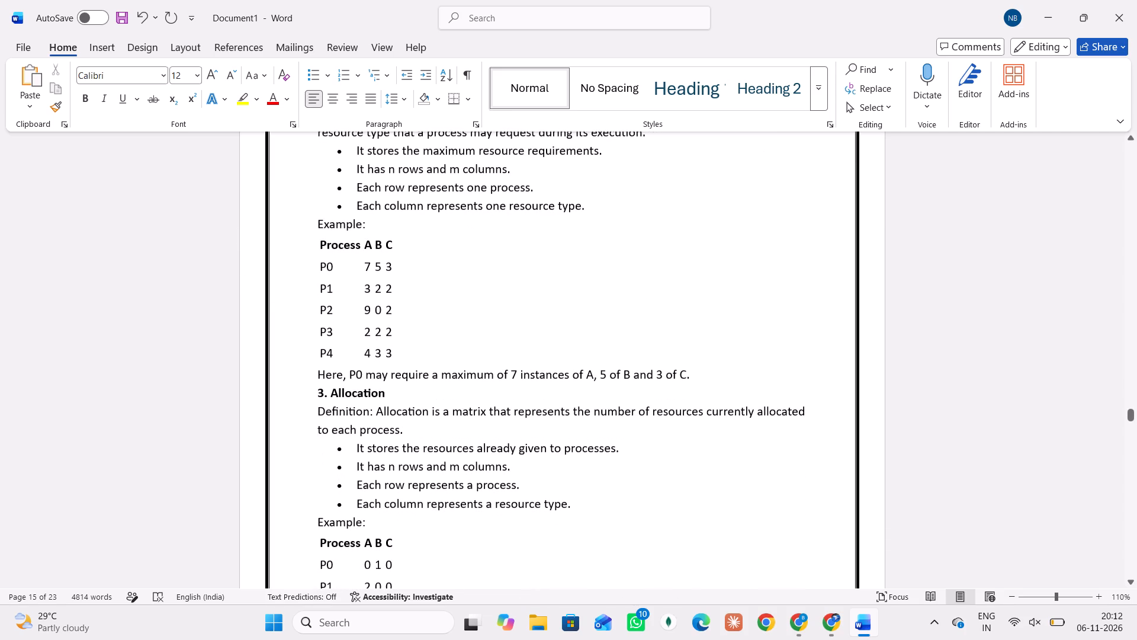
scroll(511, 502, "down", 3)
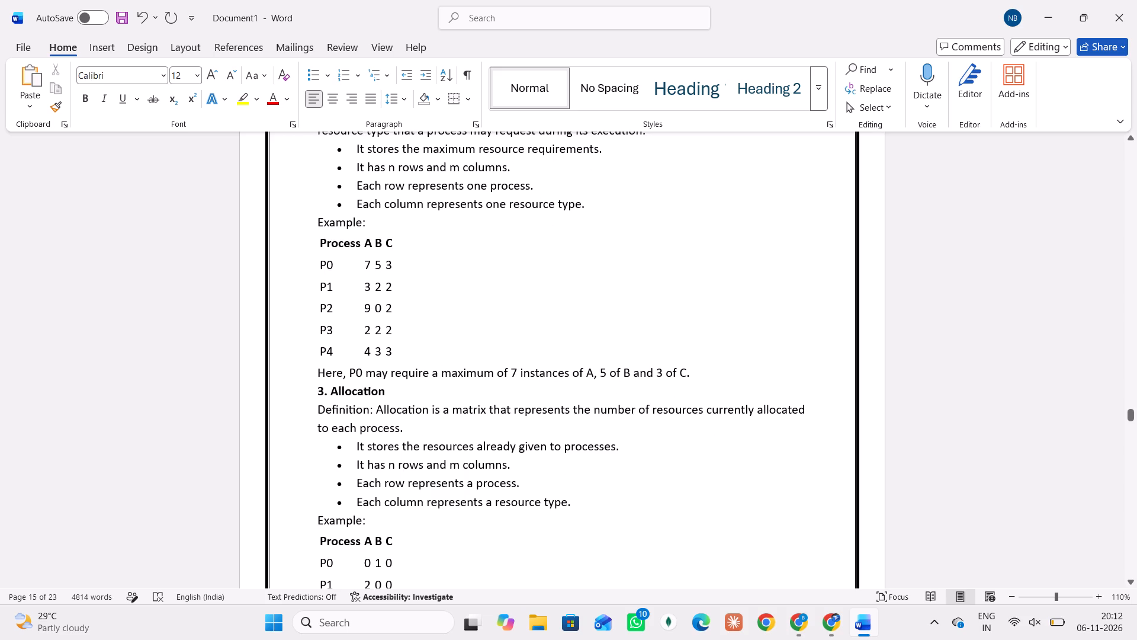
scroll(424, 468, "down", 1)
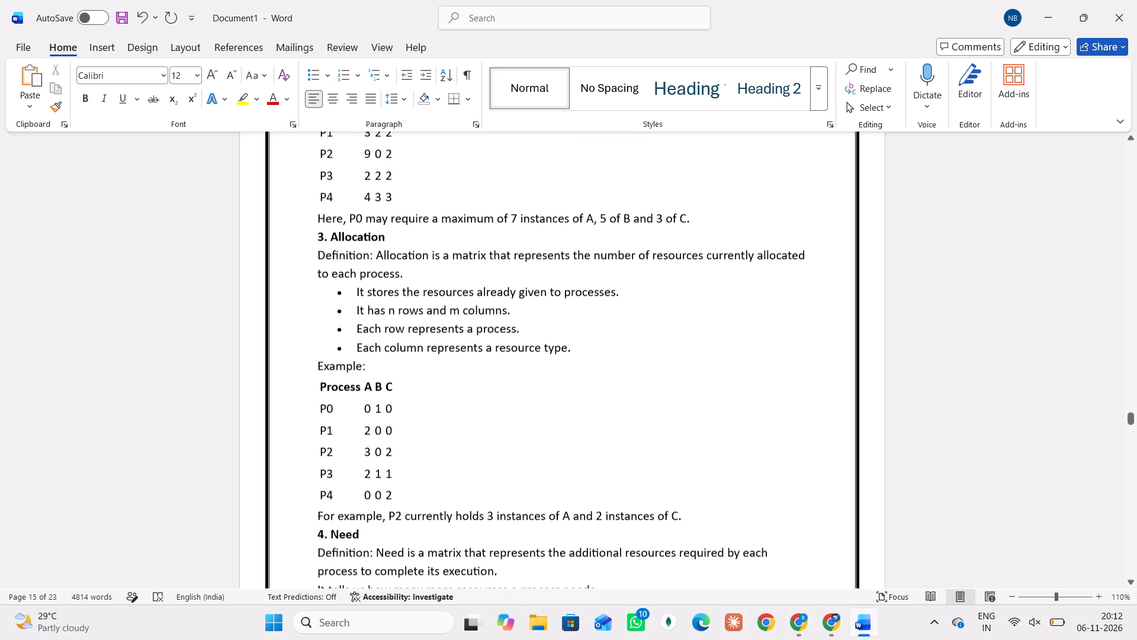
scroll(424, 468, "down", 5)
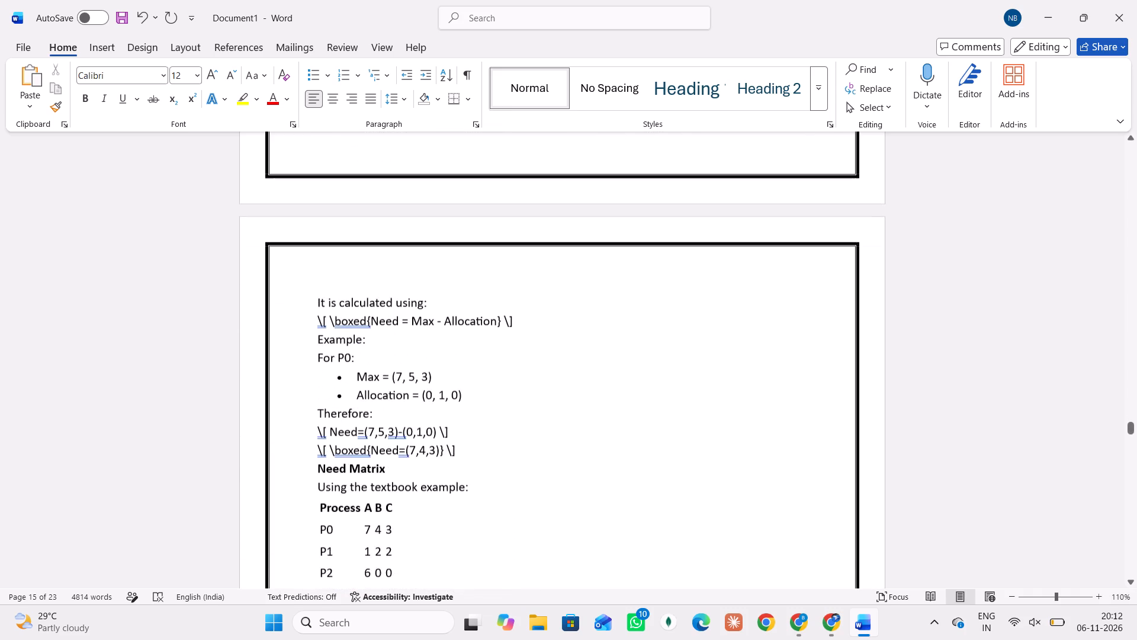
scroll(424, 468, "down", 1)
scroll(424, 468, "up", 2)
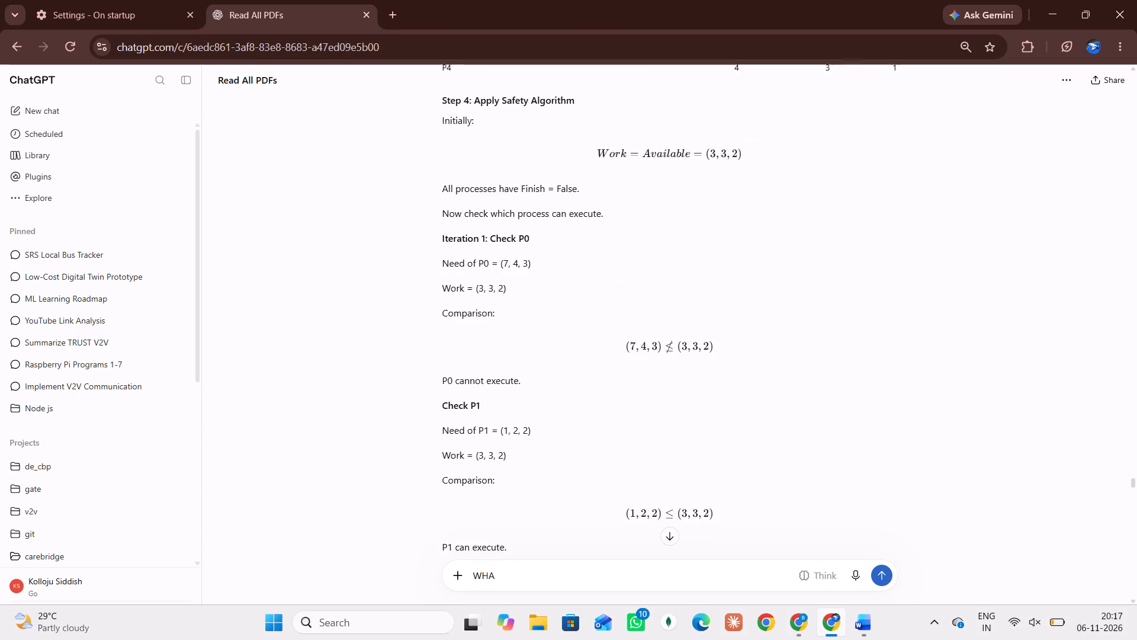
scroll(476, 476, "down", 4)
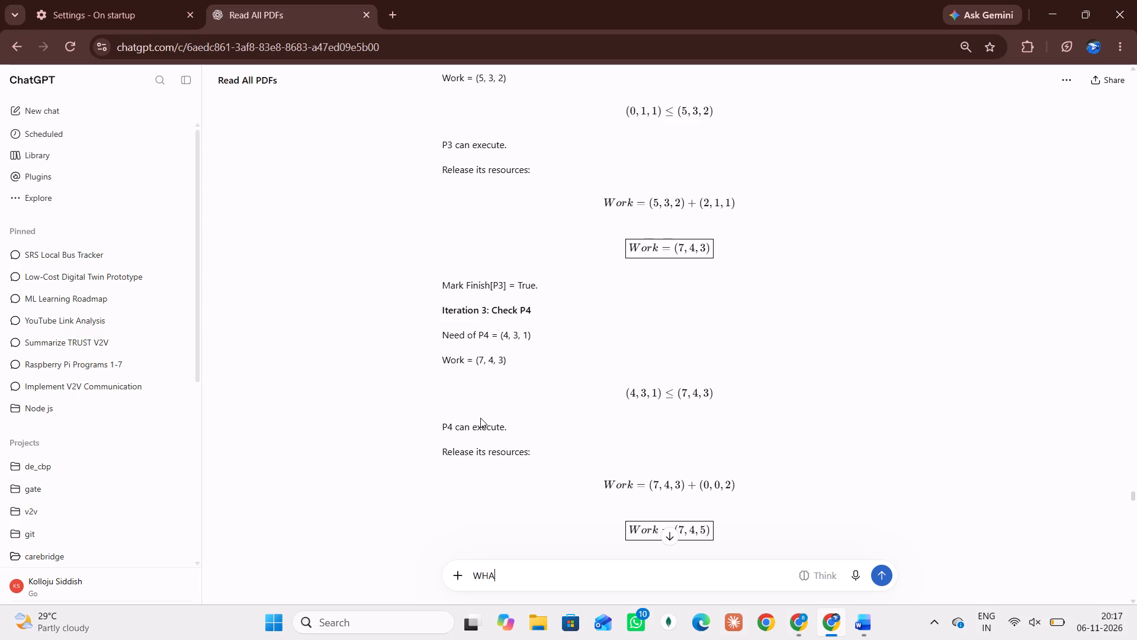
scroll(505, 354, "down", 2)
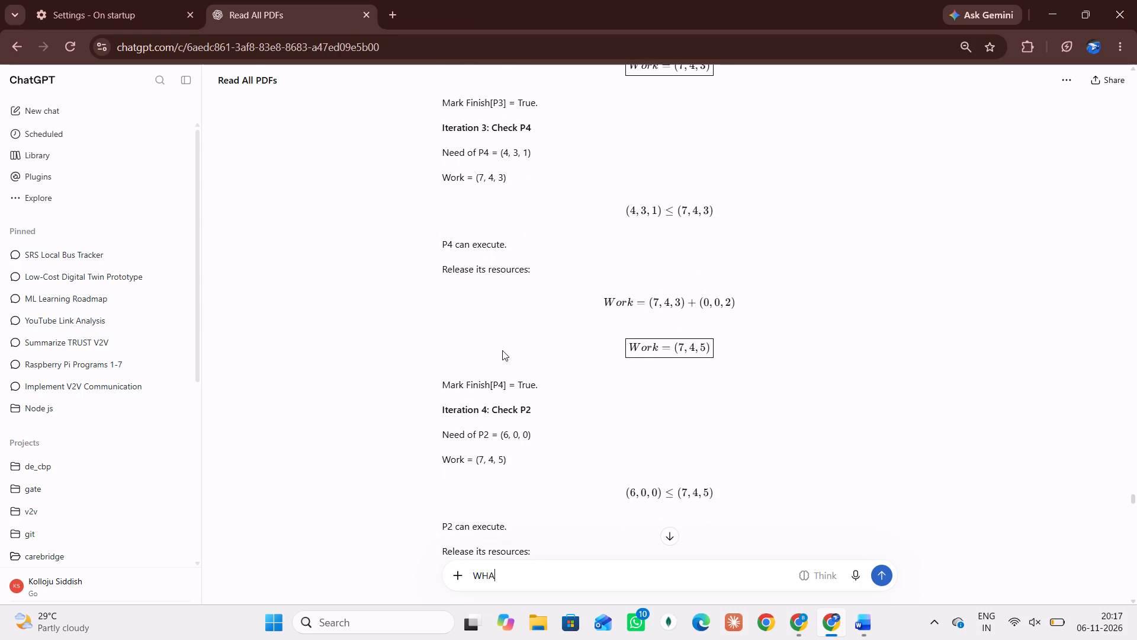
scroll(502, 350, "down", 2)
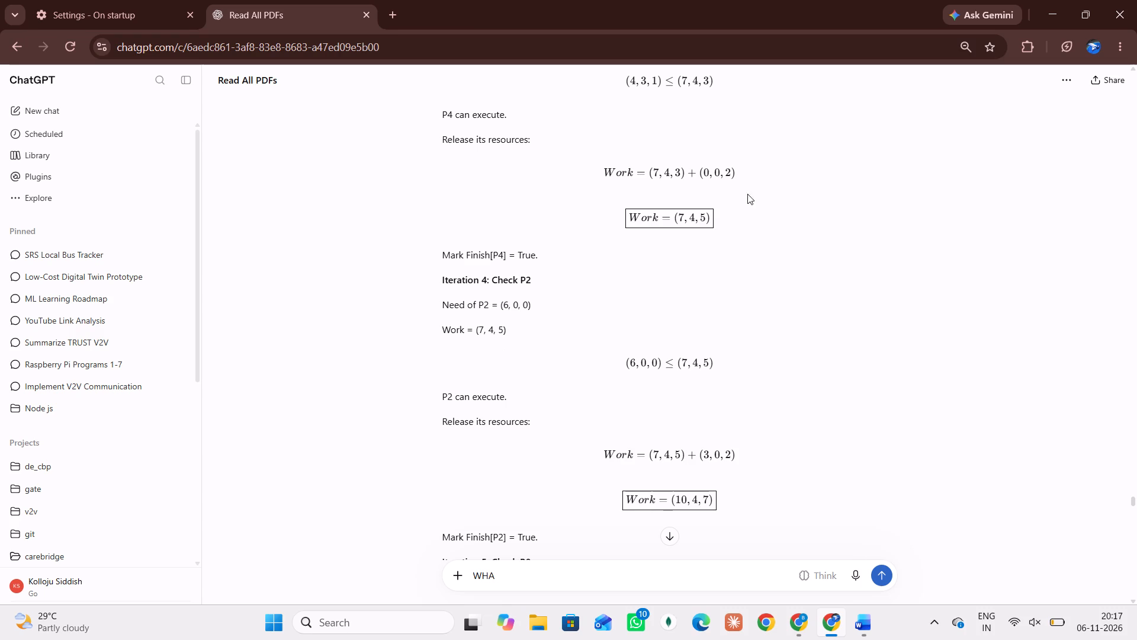
Minimise the open windows to reach the desktop and put the computer to sleep through the Shut Down Windows dialog.
triple_click(1057, 12)
triple_click(1057, 12)
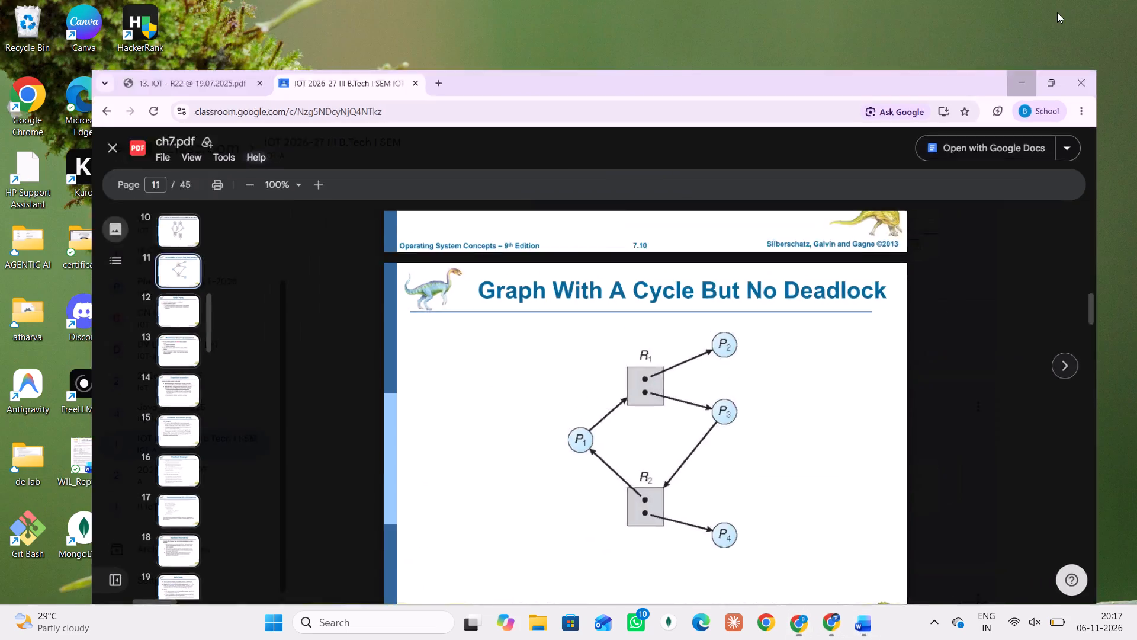
key("alt+F4")
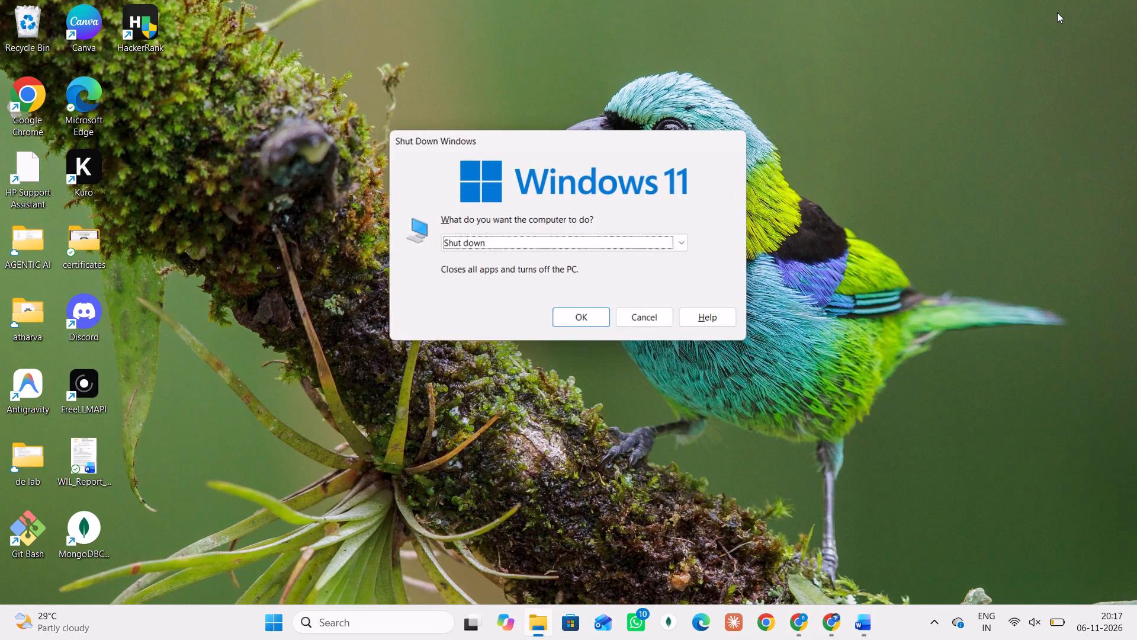
key("Up")
key("Up")
key("Down")
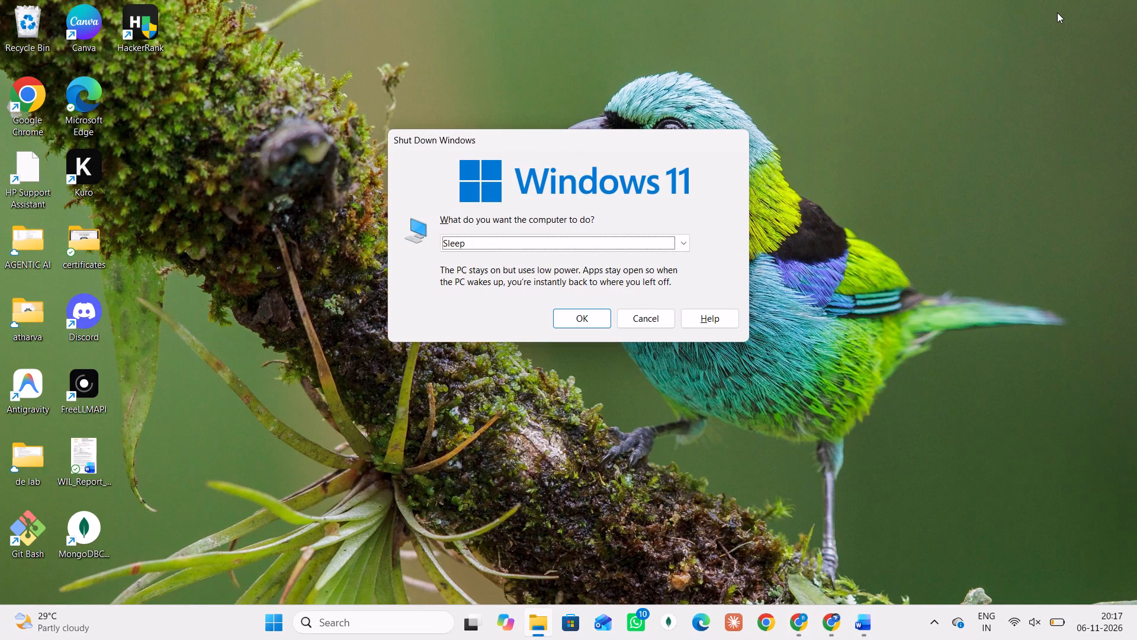
key("Return")
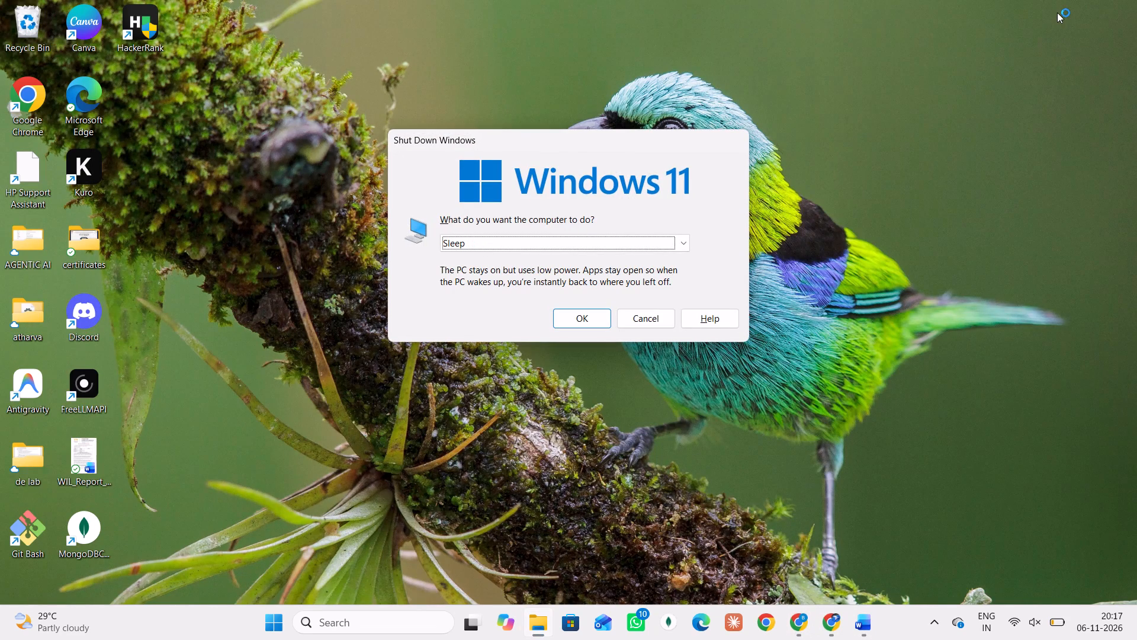
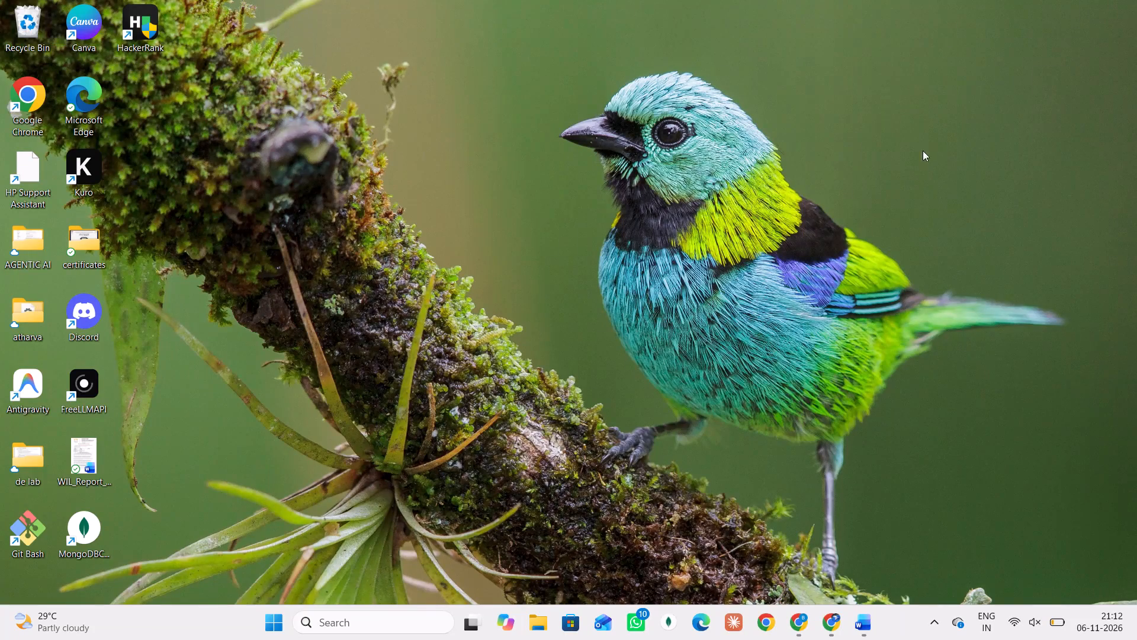
Open WhatsApp from the desktop.
left_click(635, 623)
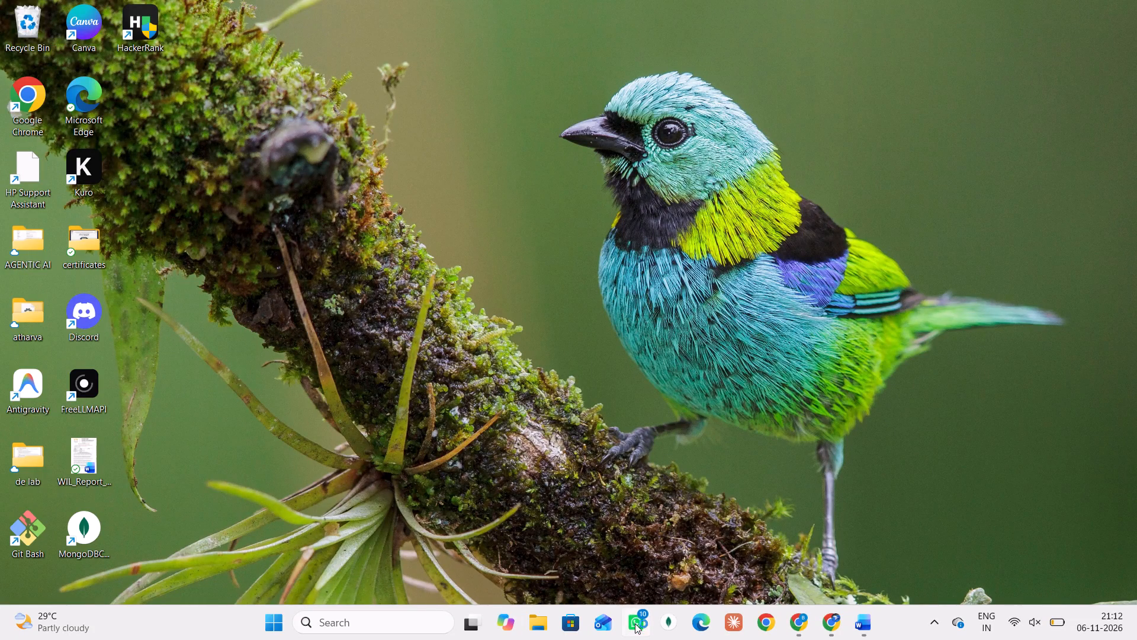
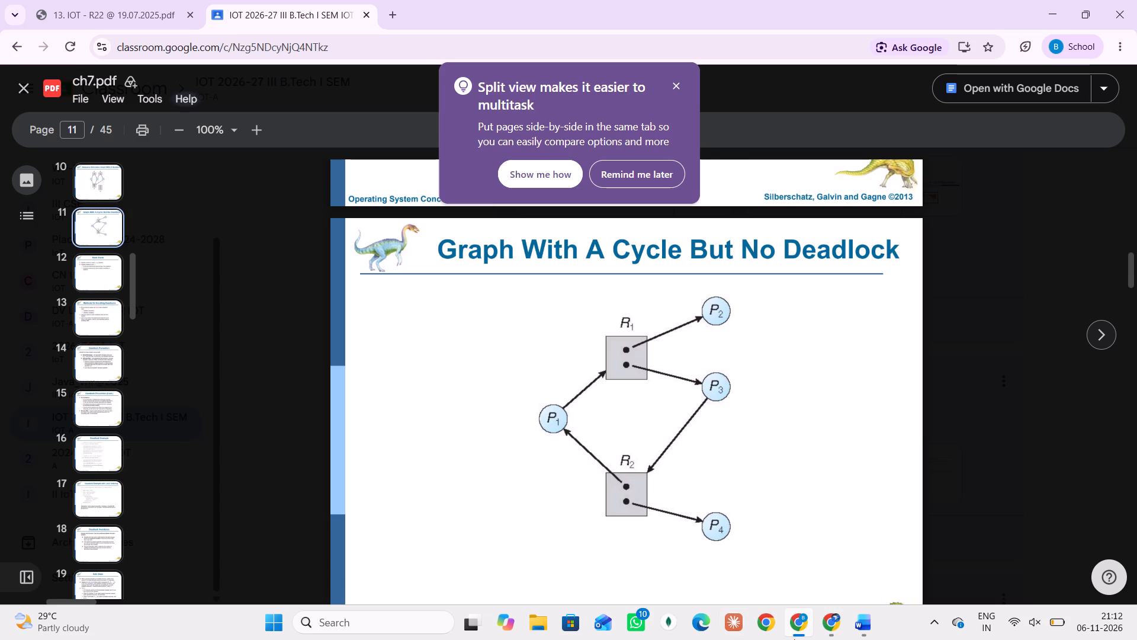
Switch to the Word document and look over the Step 3 Need Matrix calculation in the deadlock notes.
left_click(860, 631)
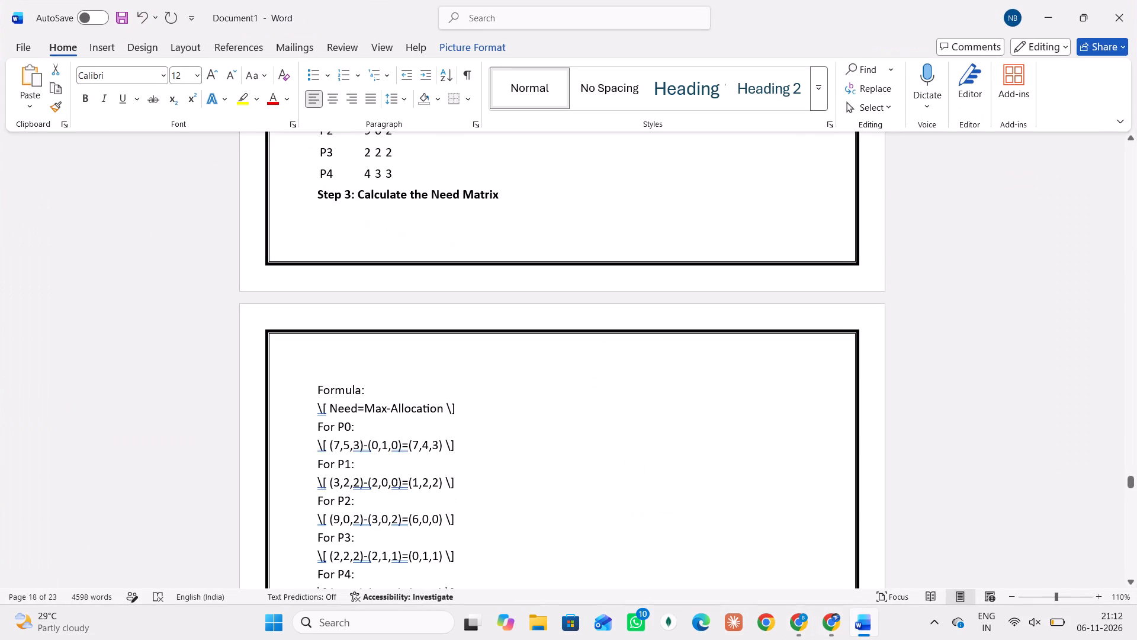
scroll(668, 419, "up", 1)
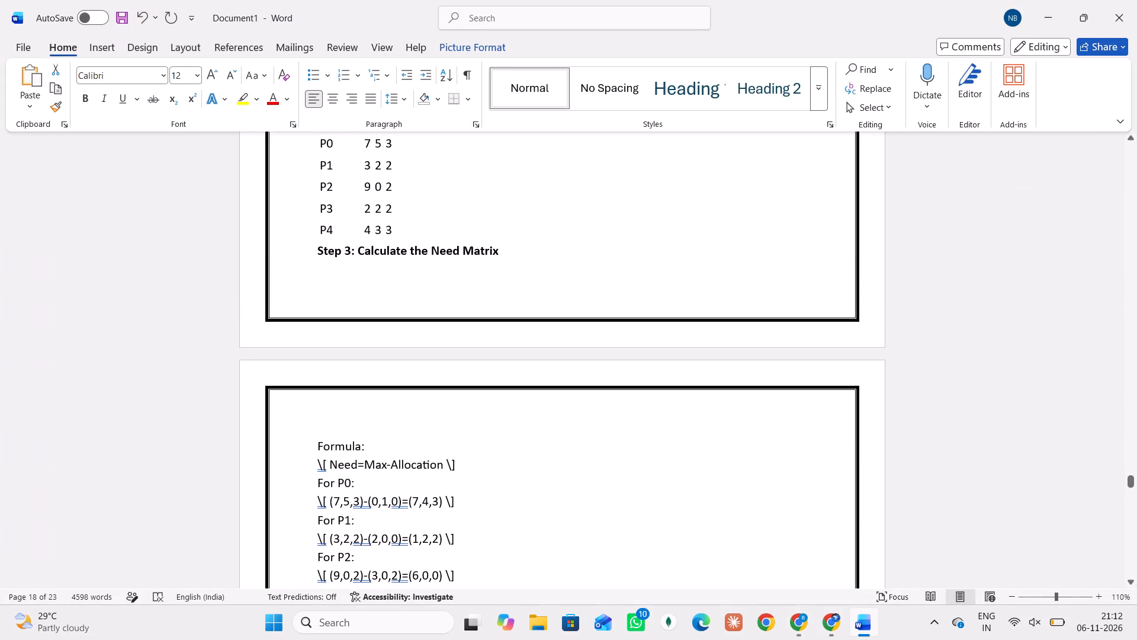
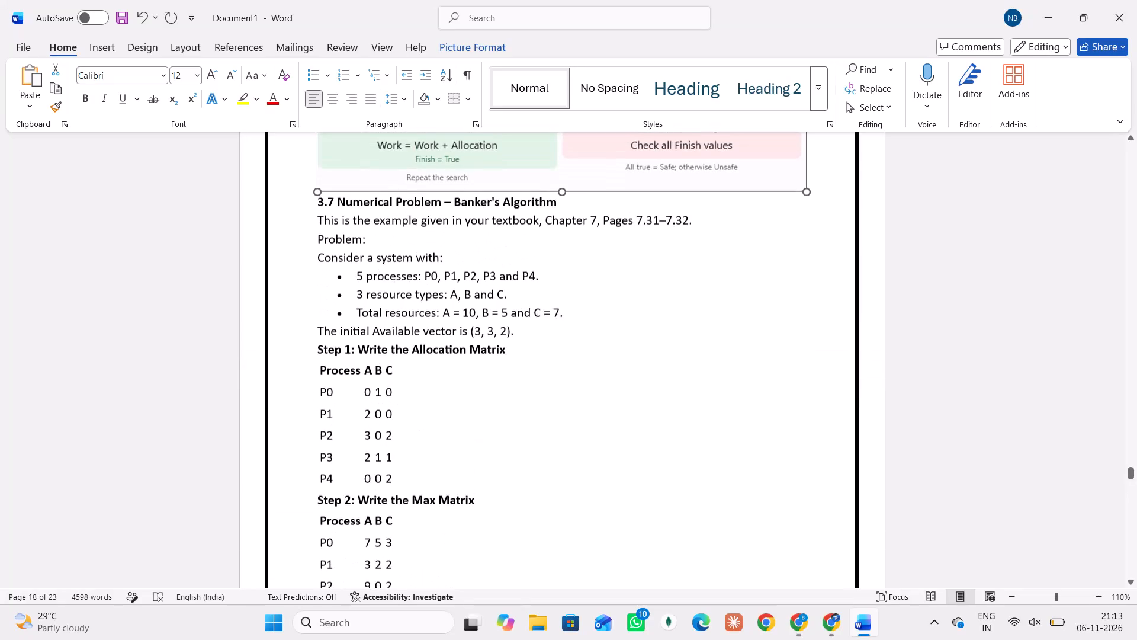
Delete the textbook reference sentence "This is the example given in your textbook, Chapter 7, Pages 7.31–7.32." under heading 3.7.
scroll(644, 276, "down", 1)
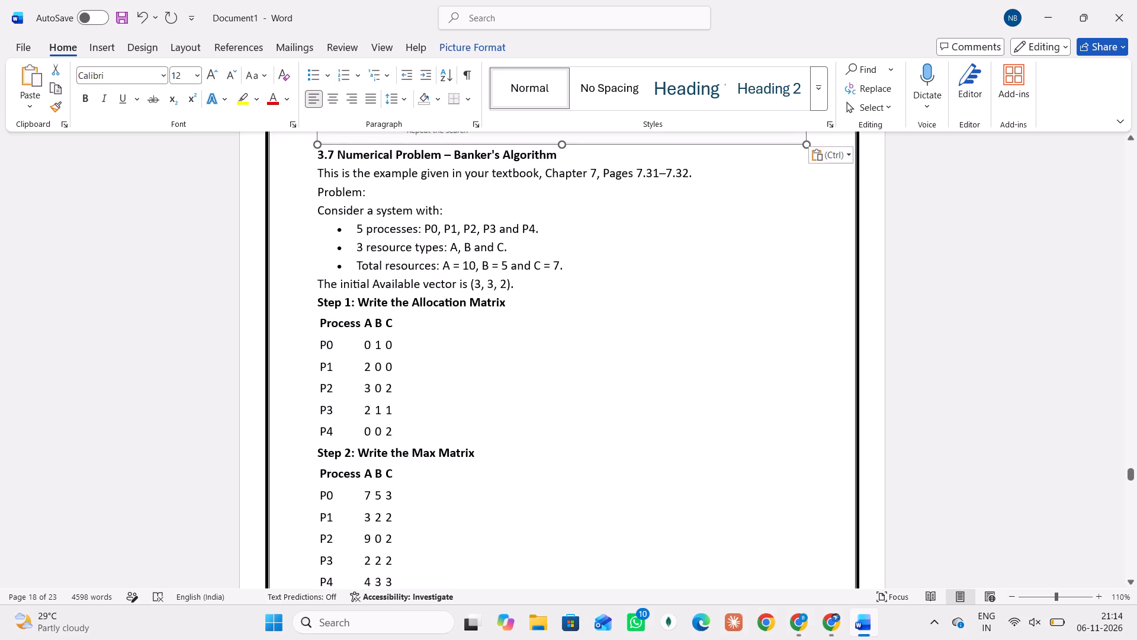
left_click_drag(717, 180, 313, 178)
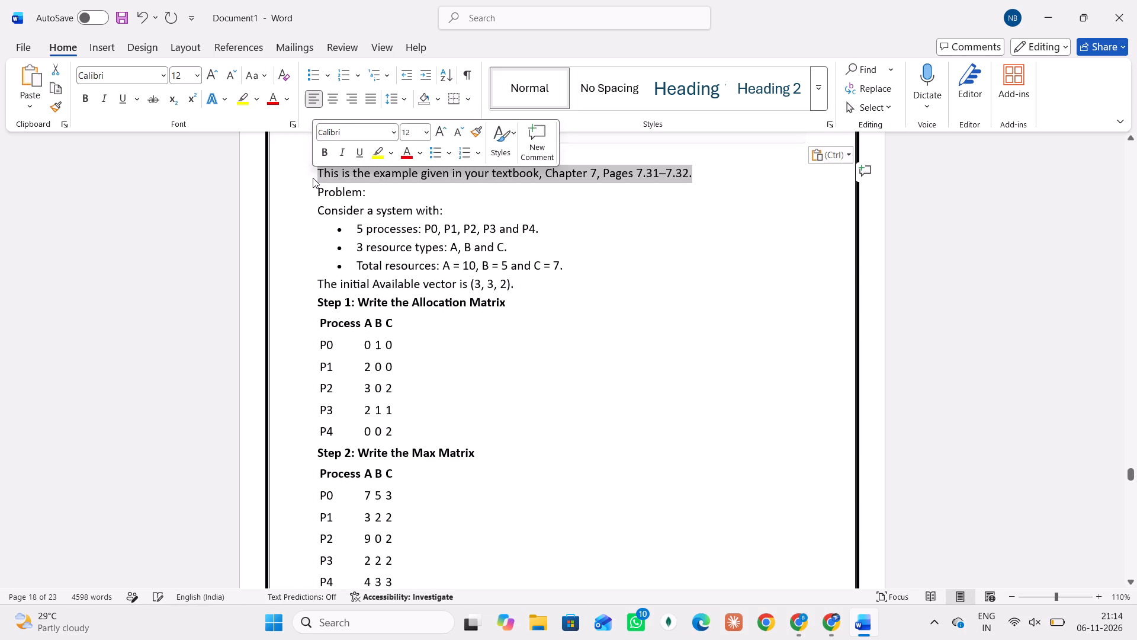
key("BackSpace")
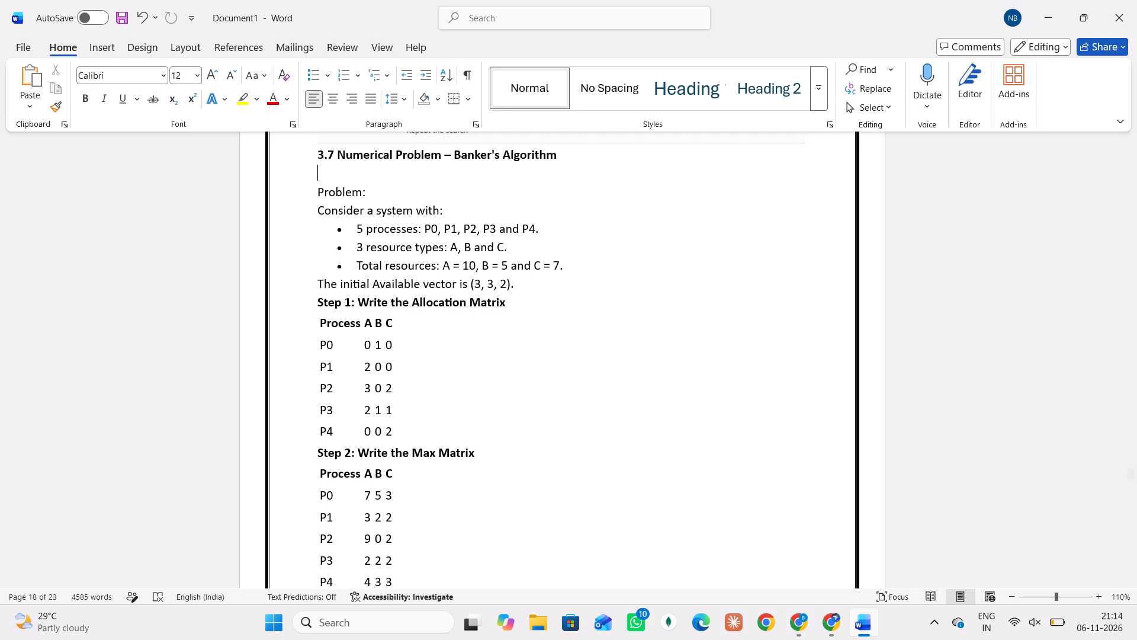
scroll(313, 178, "up", 3)
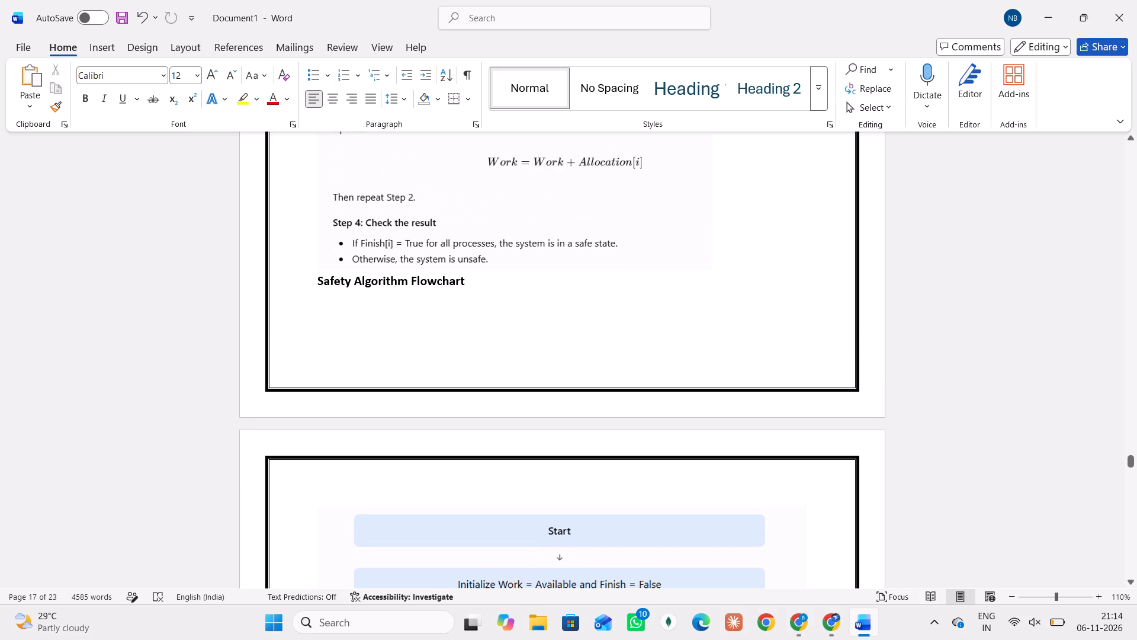
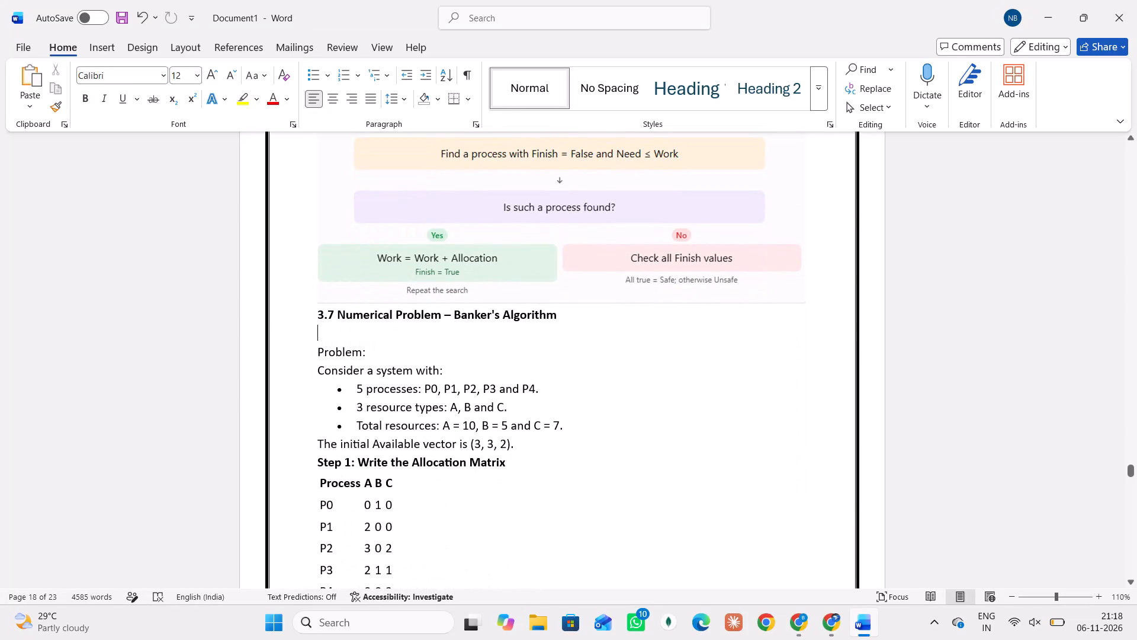
Review the Banker's Algorithm notes before heading 3.7, checking the Safety Algorithm, Need definition, Need formula image and Need Matrix sections.
scroll(313, 178, "up", 5)
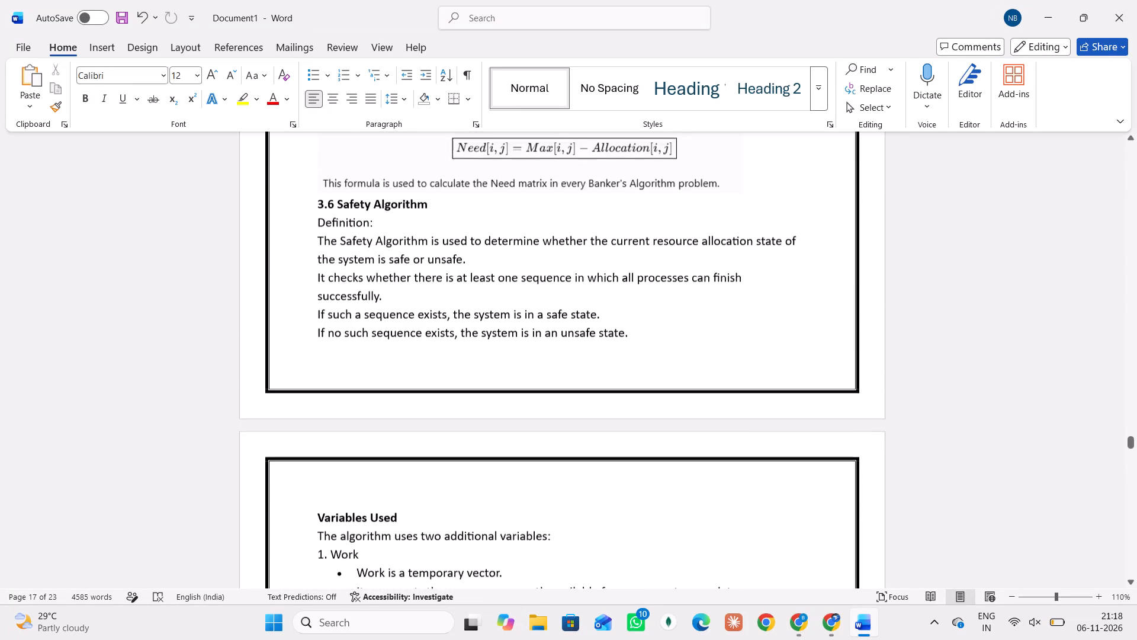
scroll(313, 178, "up", 1)
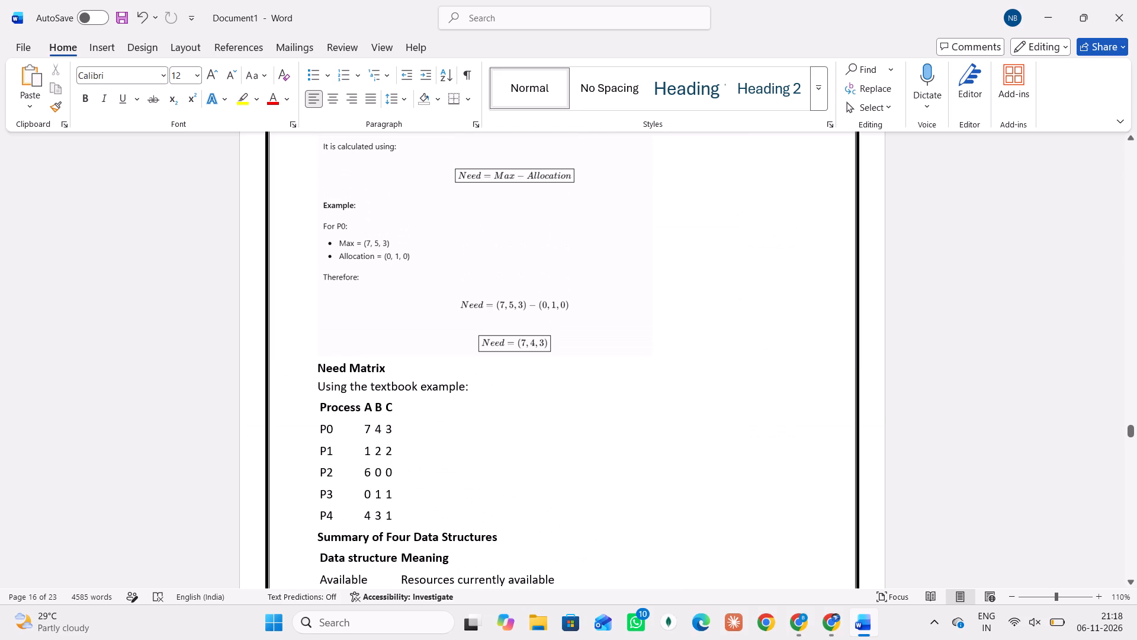
scroll(313, 178, "up", 2)
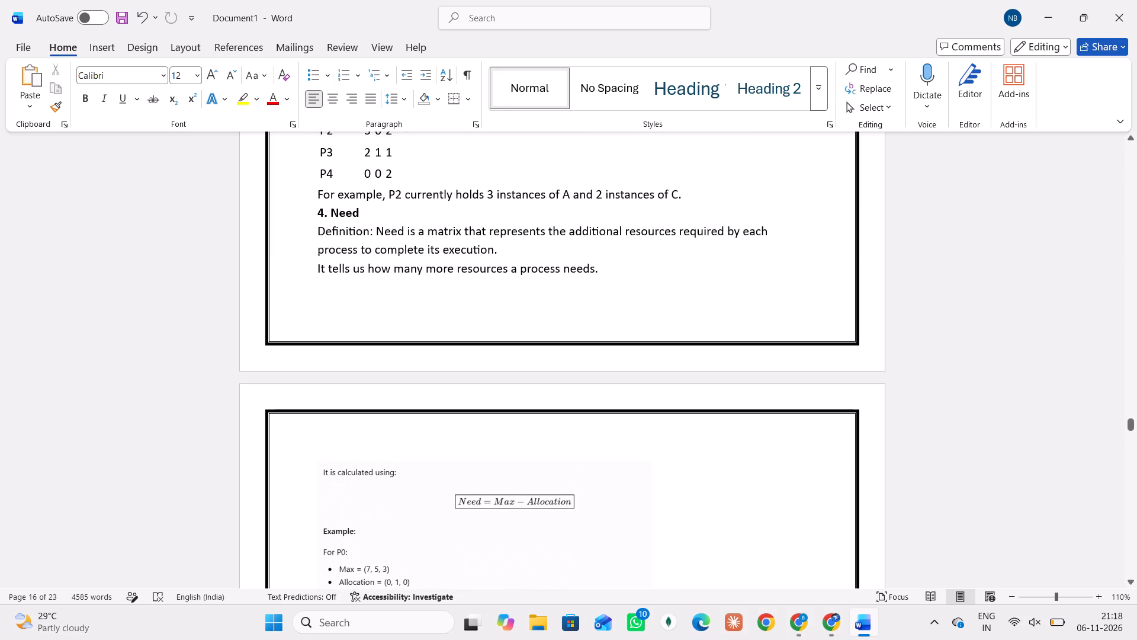
scroll(313, 178, "down", 2)
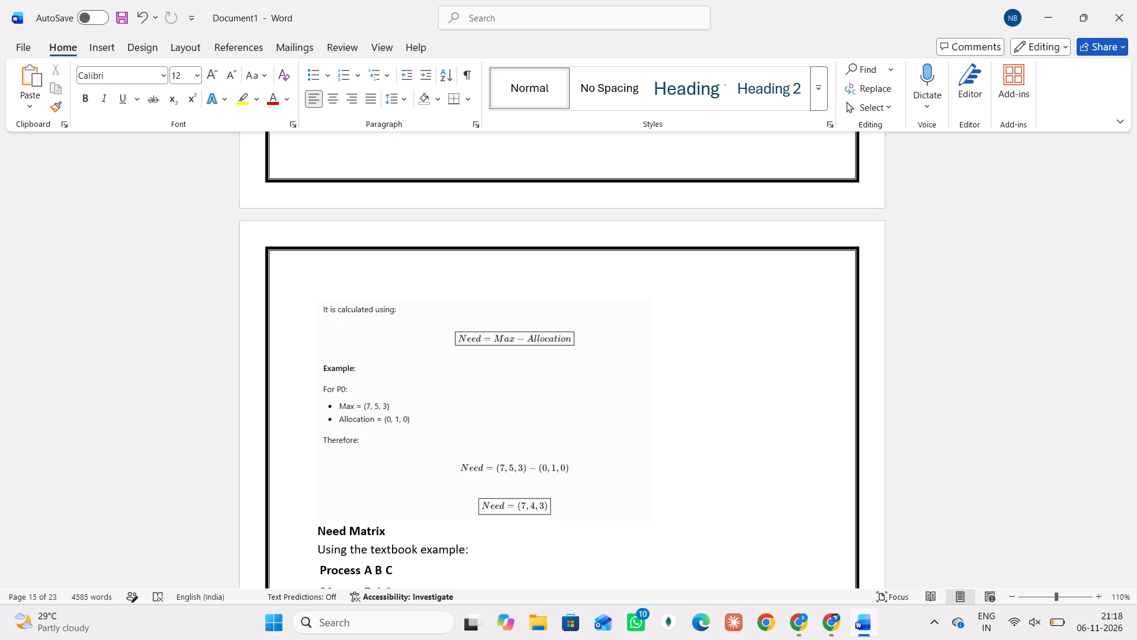
scroll(313, 178, "down", 2)
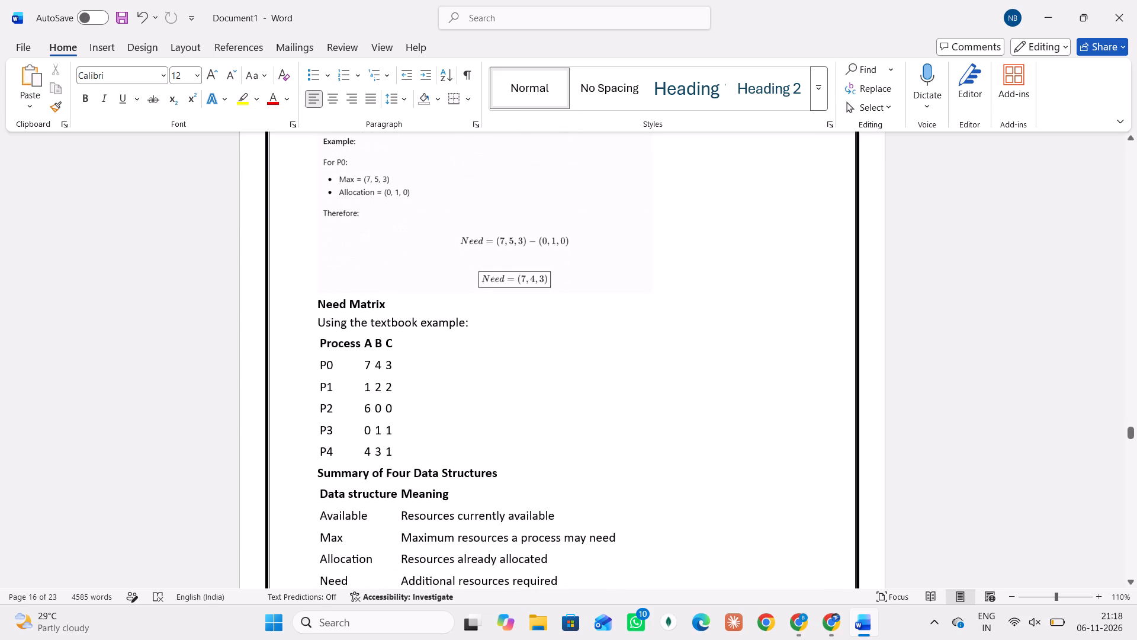
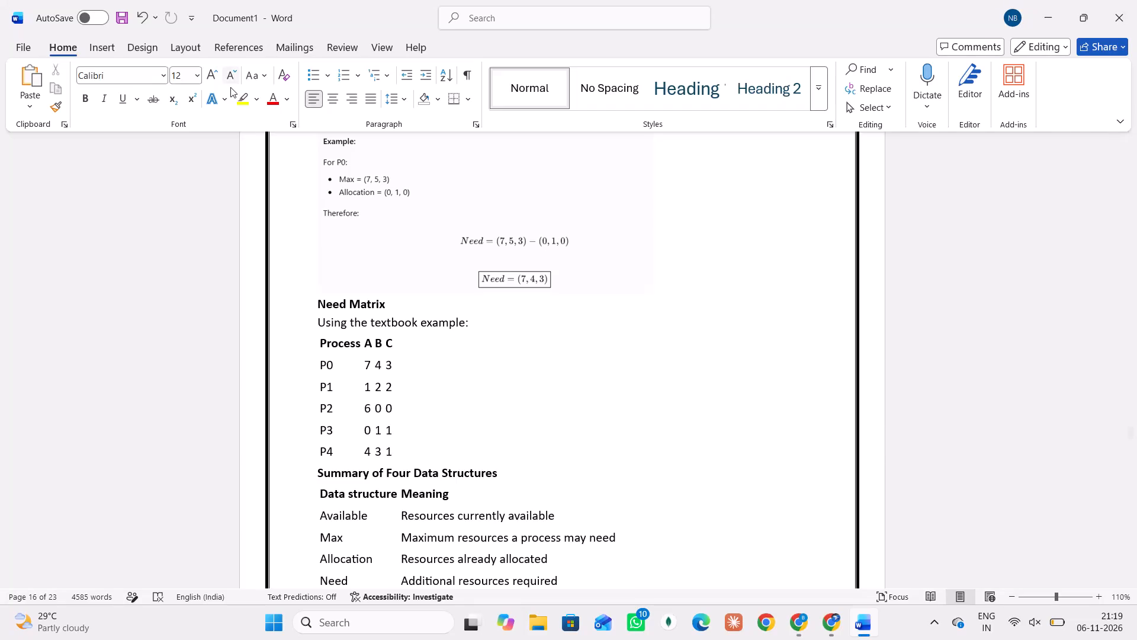
Review the notes from the Need Matrix through the 3.6 Safety Algorithm steps and flowchart to the start of the 3.7 numerical problem.
scroll(230, 87, "down", 1)
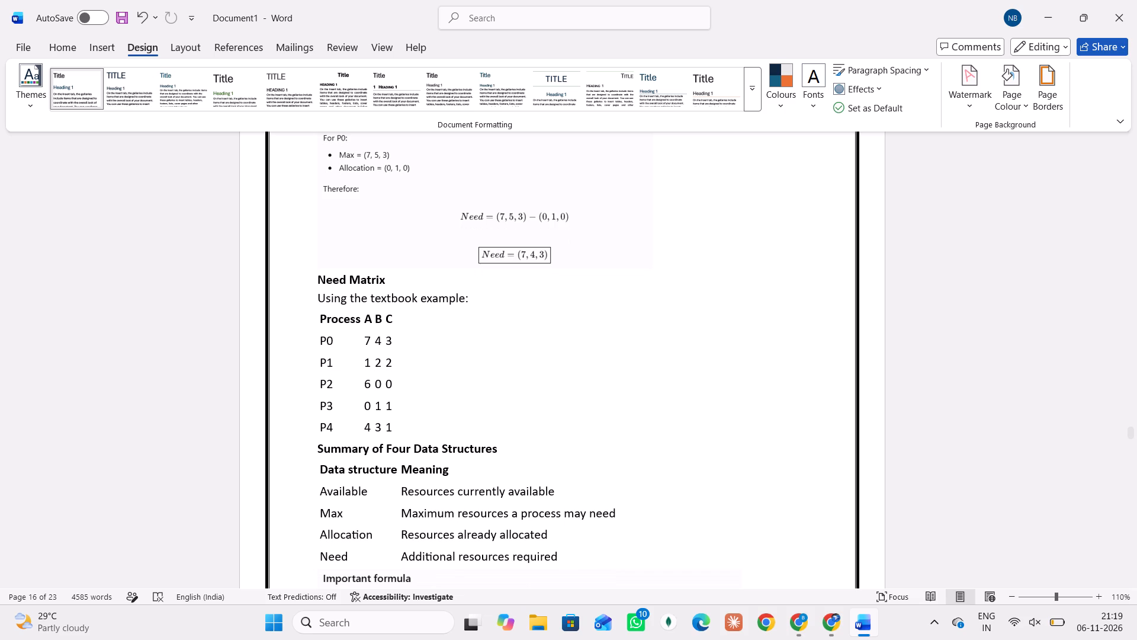
scroll(440, 383, "down", 1)
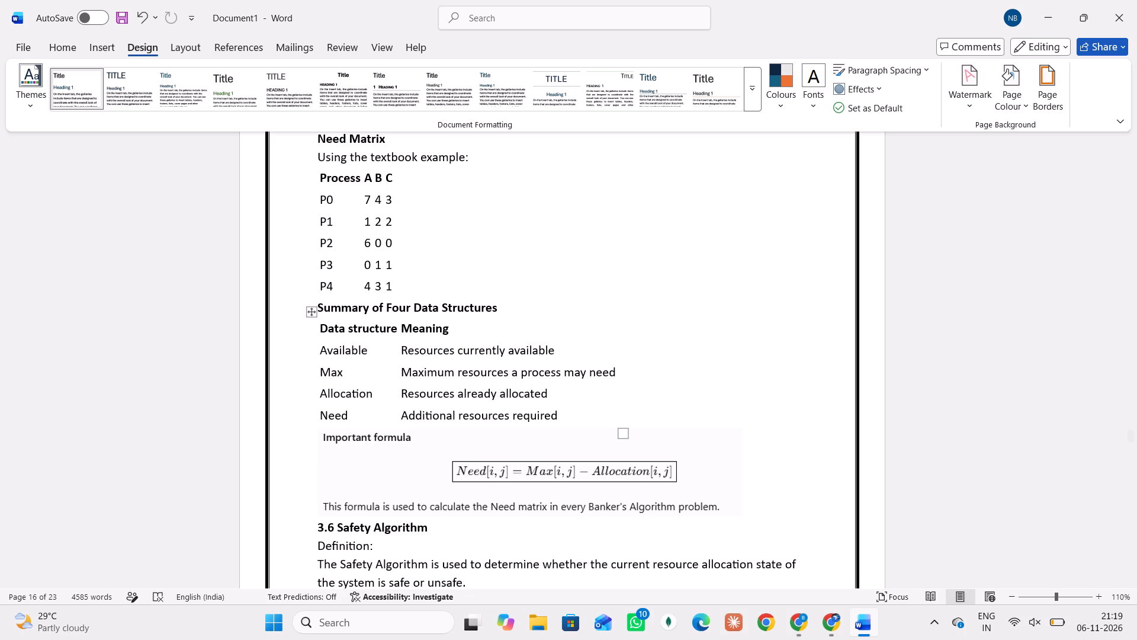
scroll(440, 383, "down", 1)
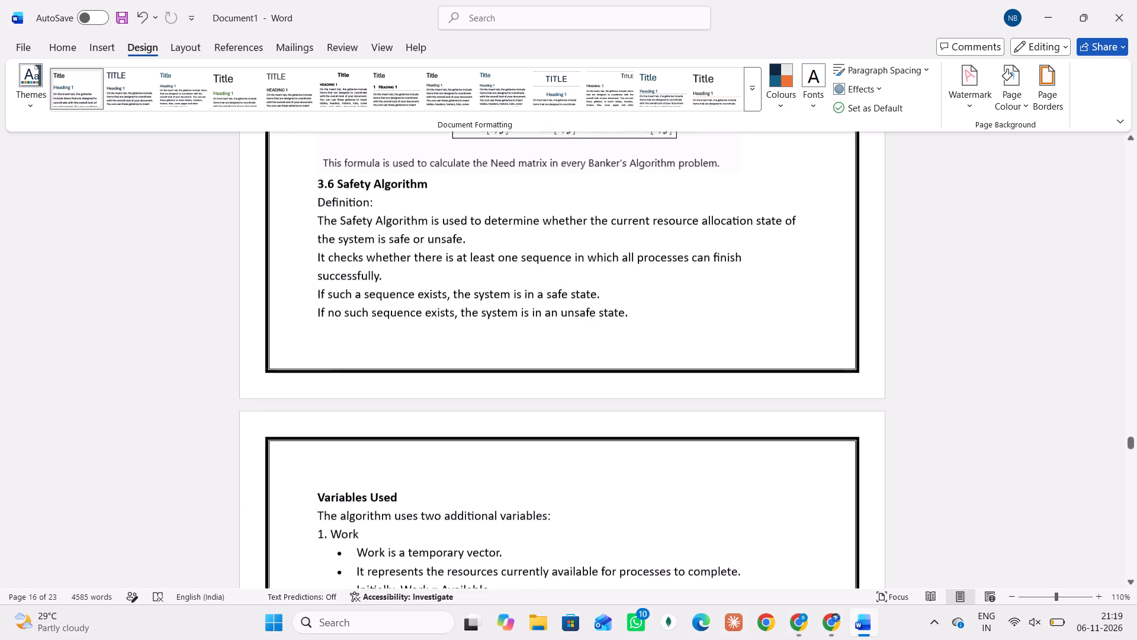
scroll(440, 383, "down", 1)
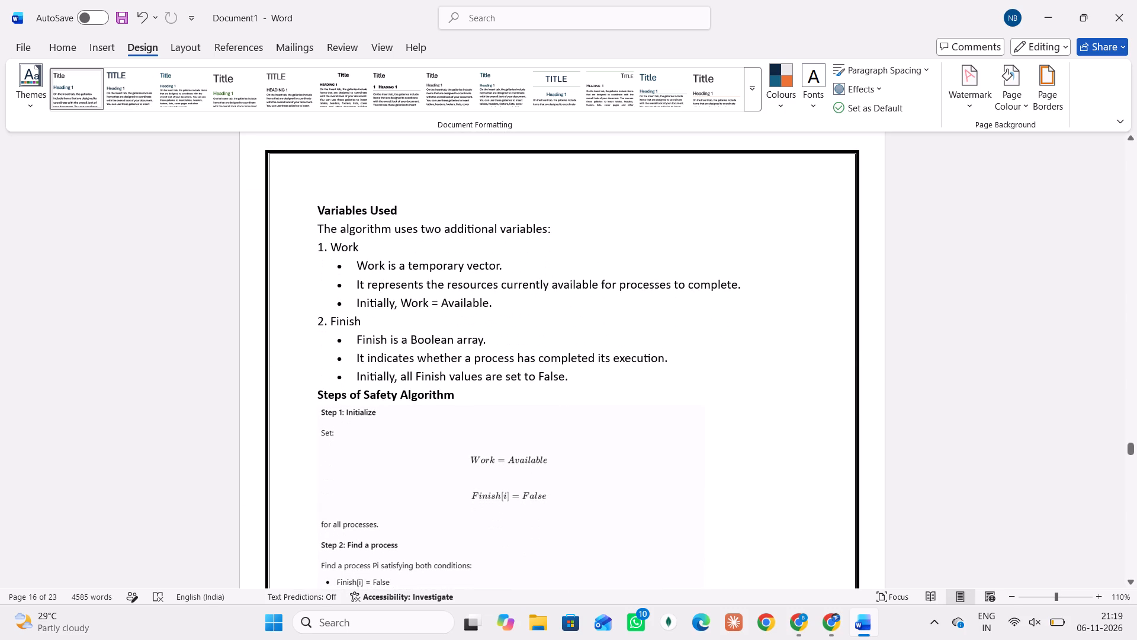
scroll(440, 383, "down", 1)
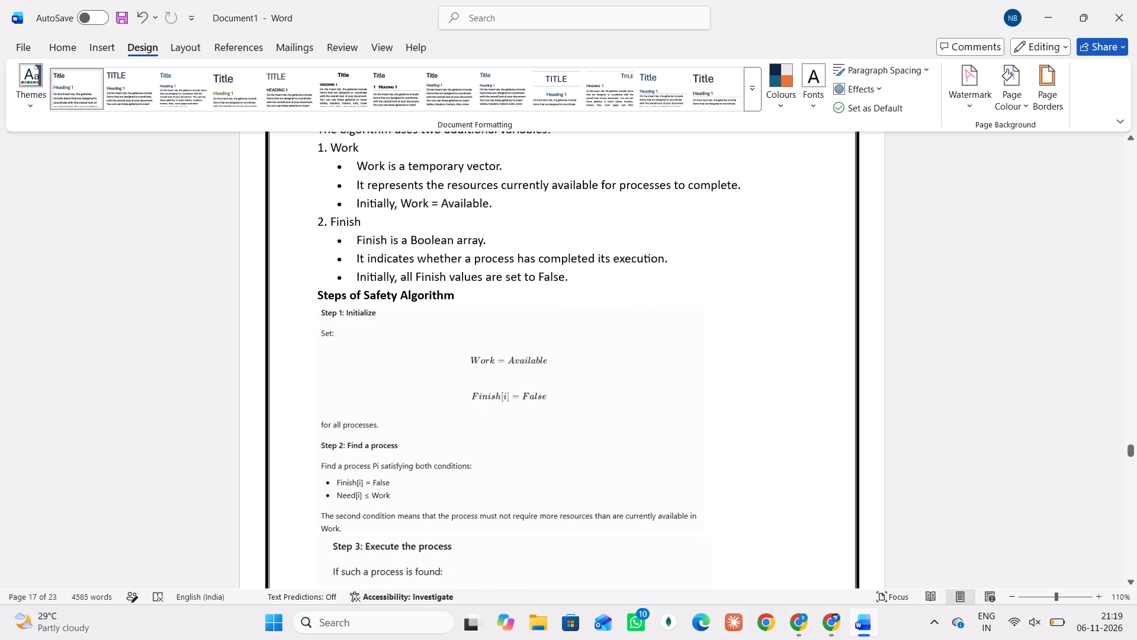
scroll(440, 383, "up", 1)
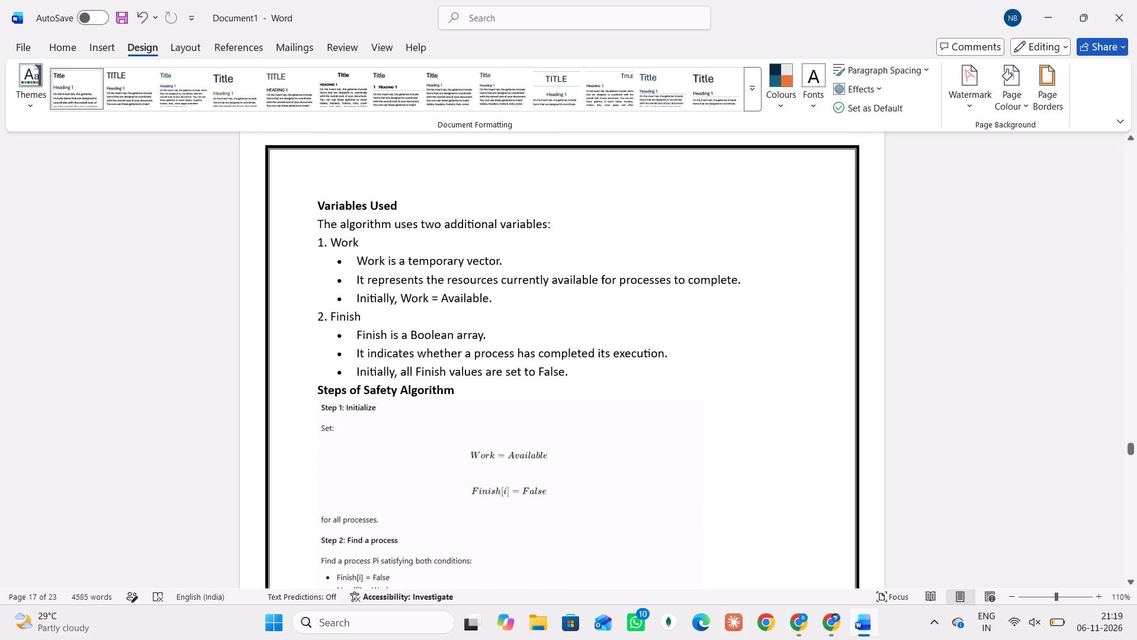
scroll(440, 383, "up", 1)
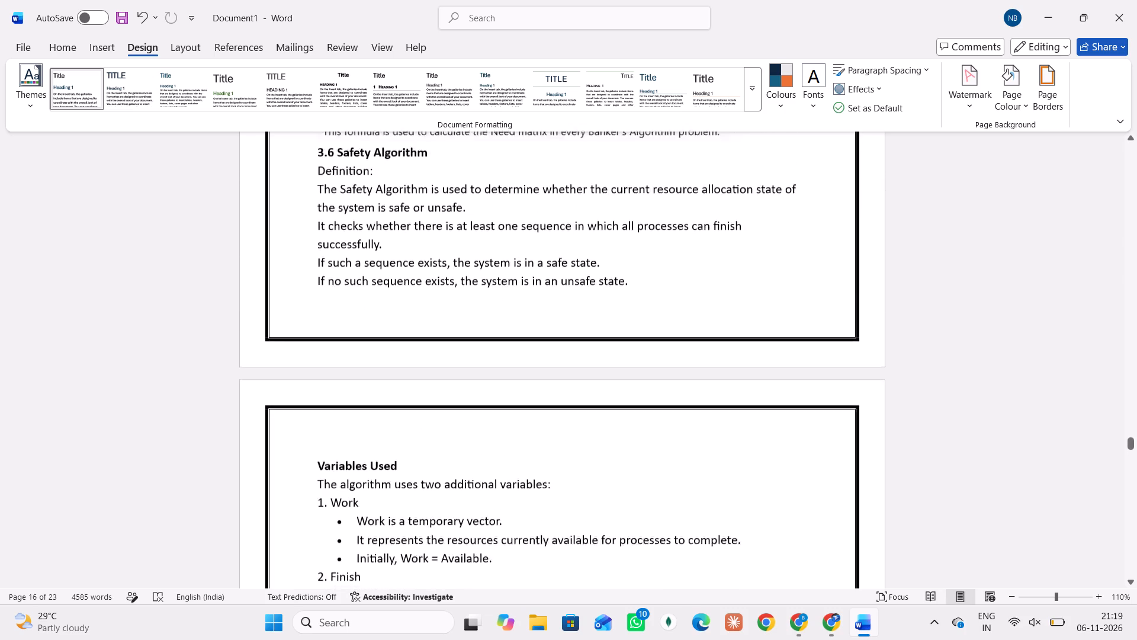
scroll(440, 383, "up", 1)
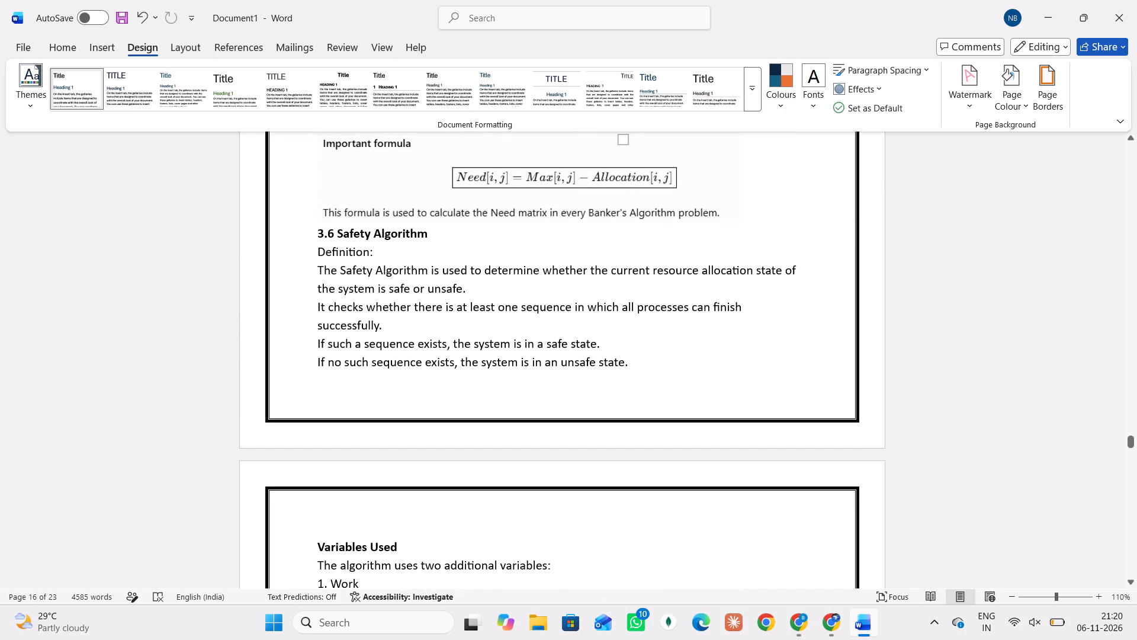
scroll(440, 383, "down", 4)
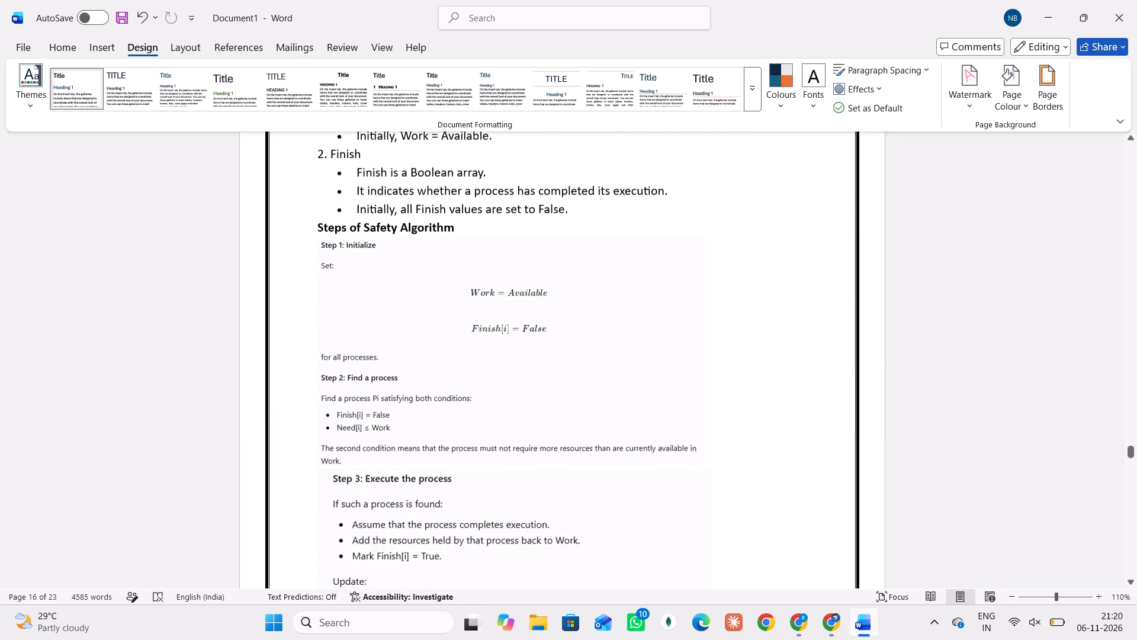
scroll(440, 383, "down", 3)
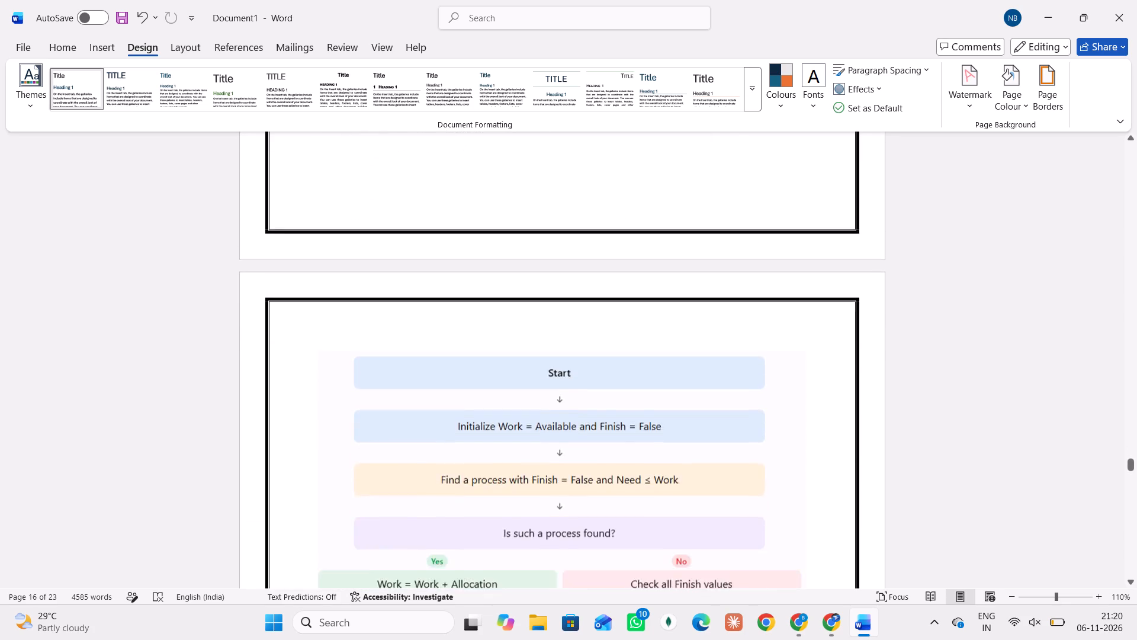
scroll(440, 383, "down", 2)
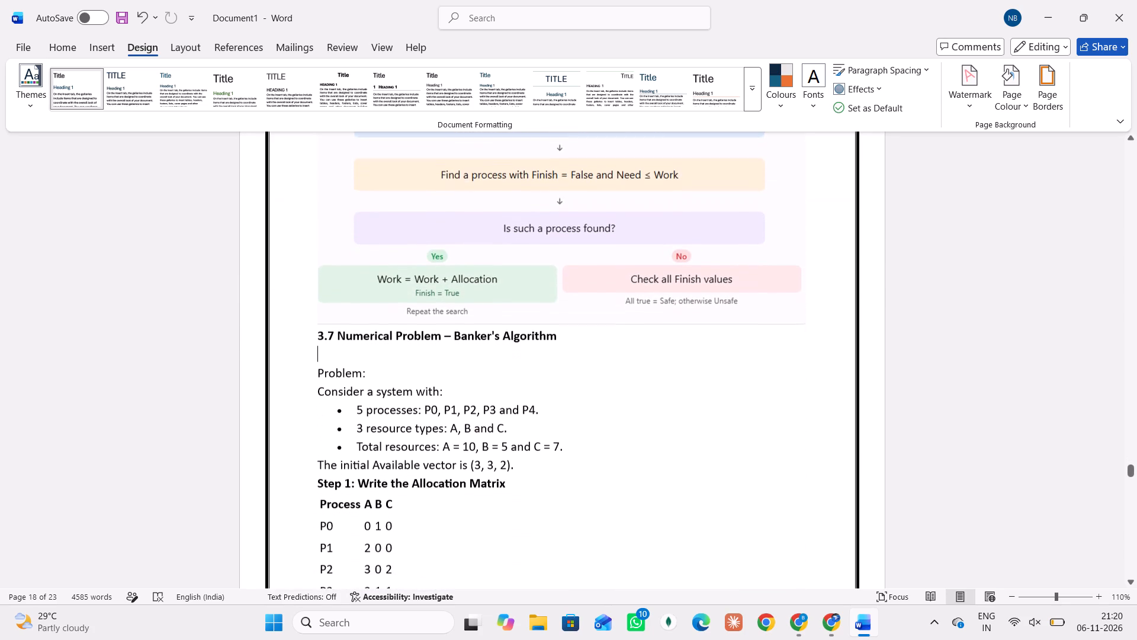
scroll(440, 383, "down", 1)
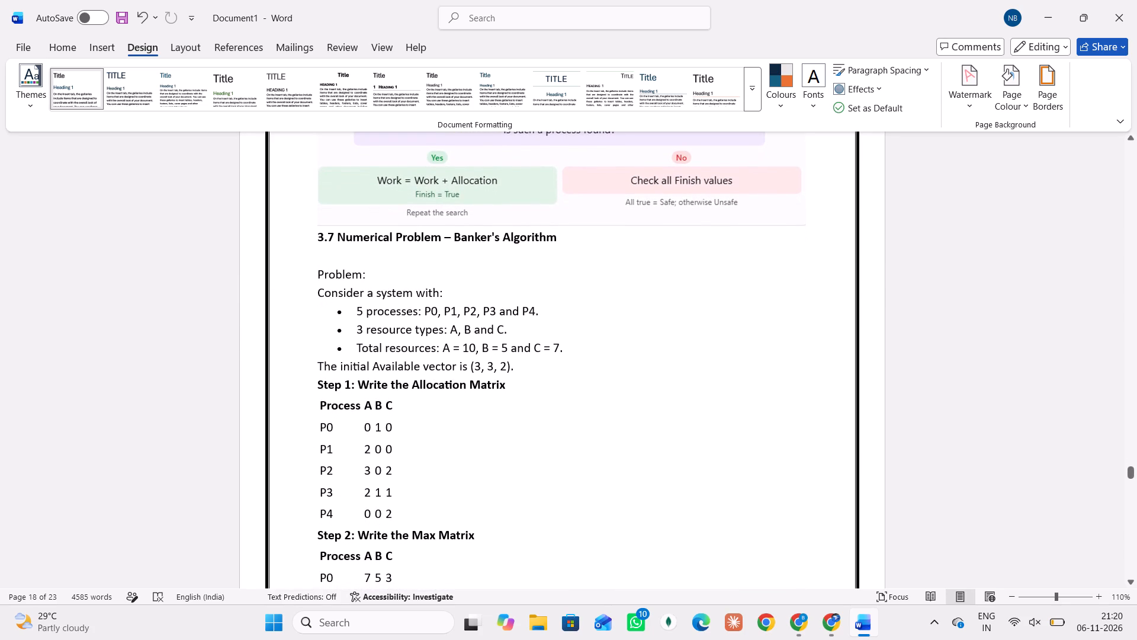
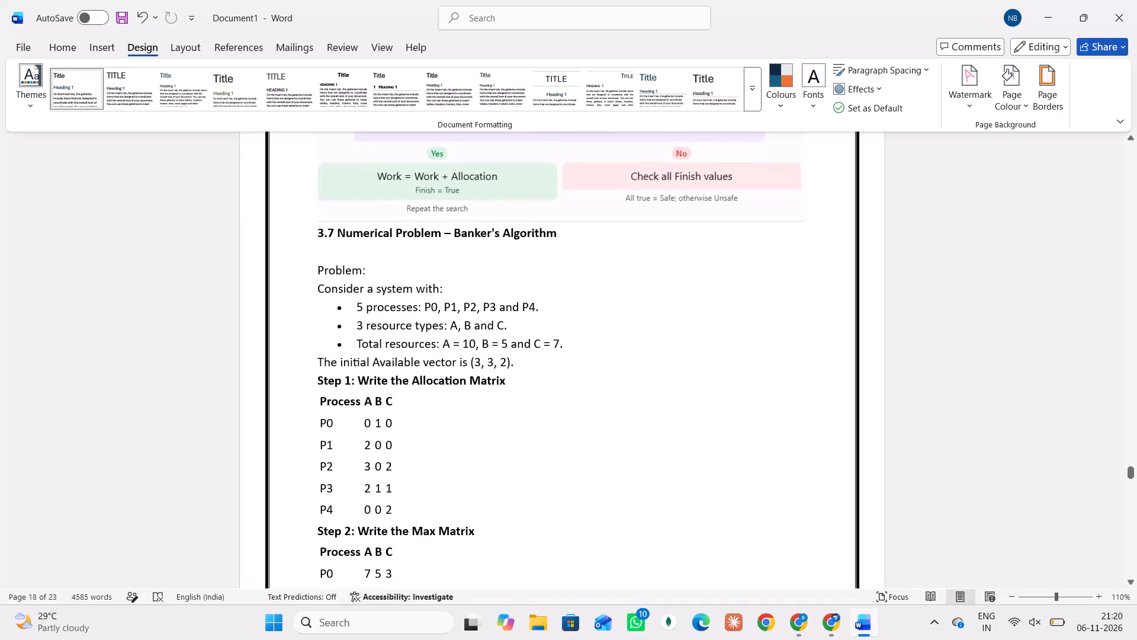
scroll(440, 383, "down", 1)
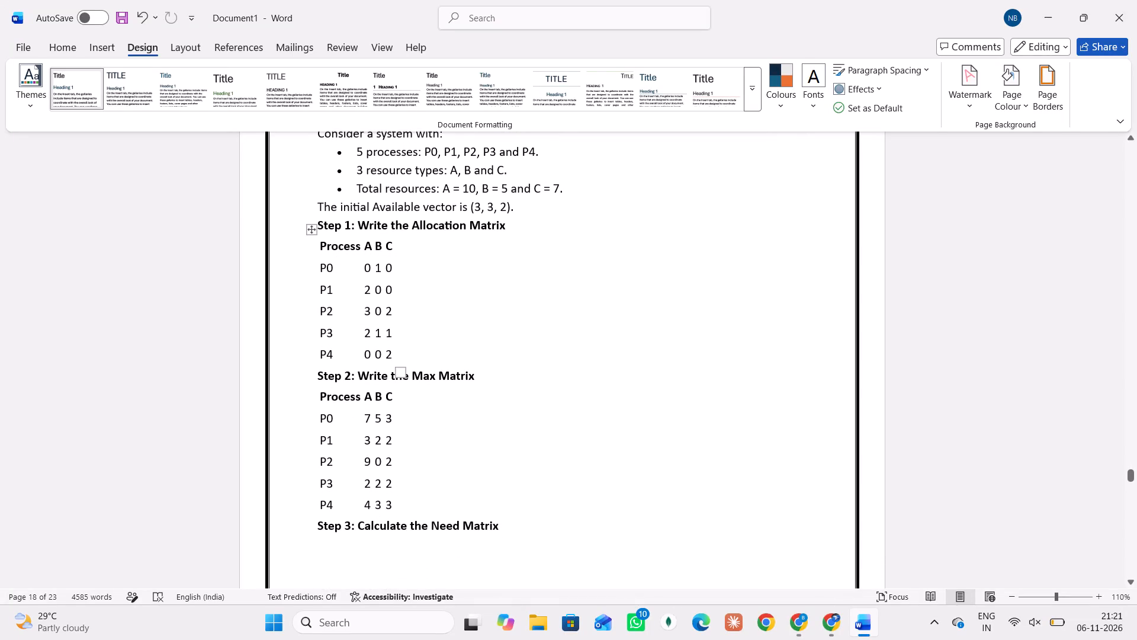
scroll(311, 174, "up", 1)
left_click_drag(319, 188, 433, 556)
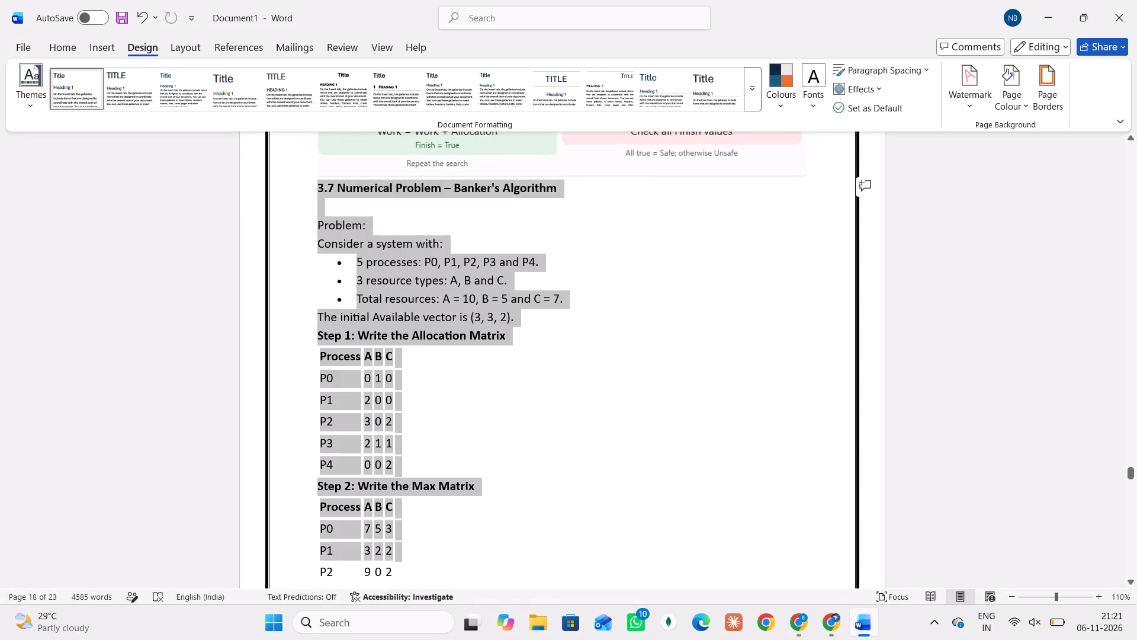
left_click_drag(433, 556, 494, 575)
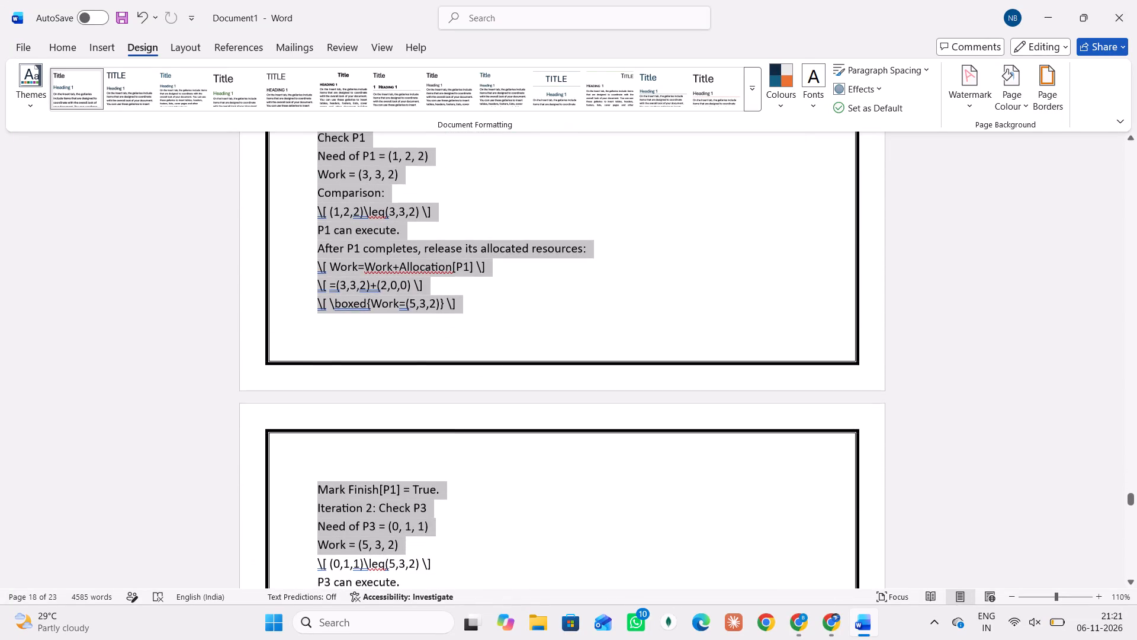
left_click_drag(494, 575, 512, 577)
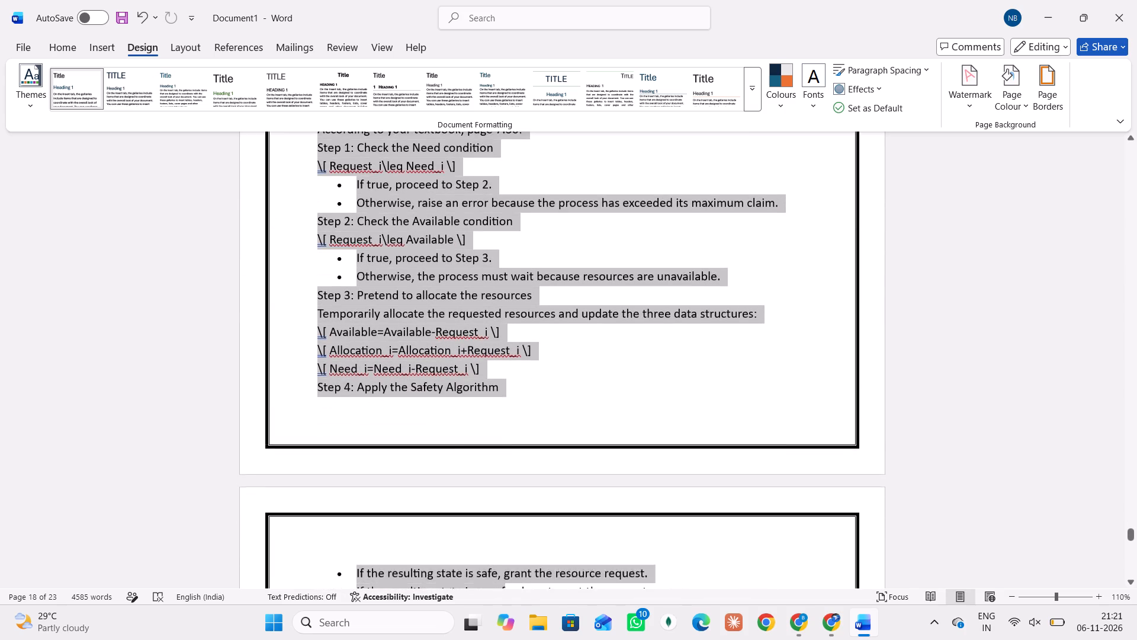
left_click_drag(512, 577, 538, 552)
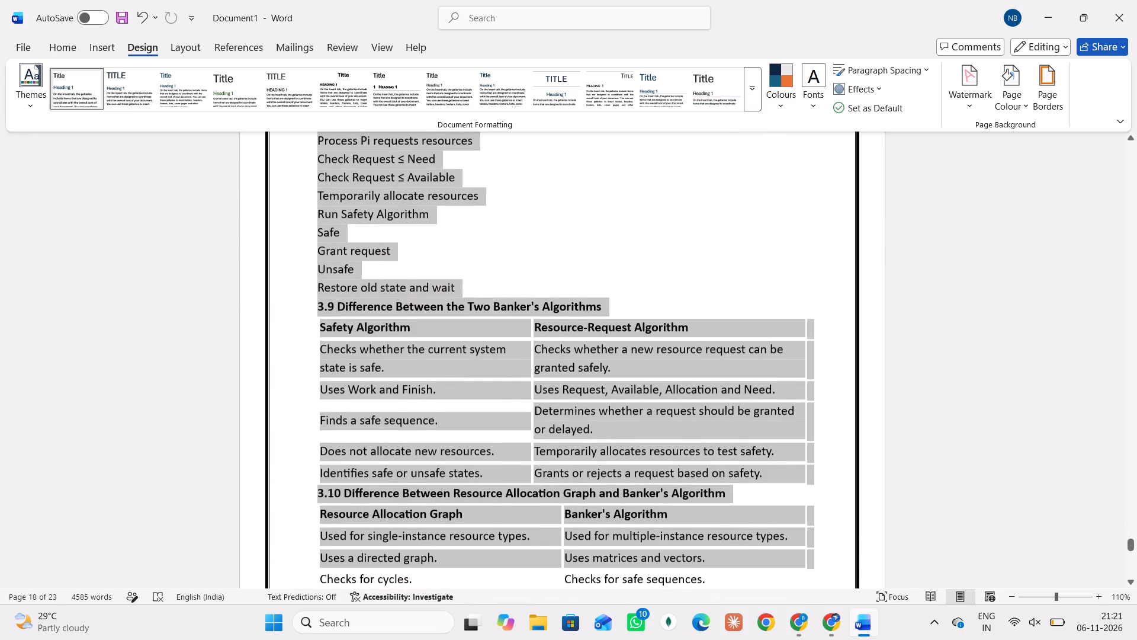